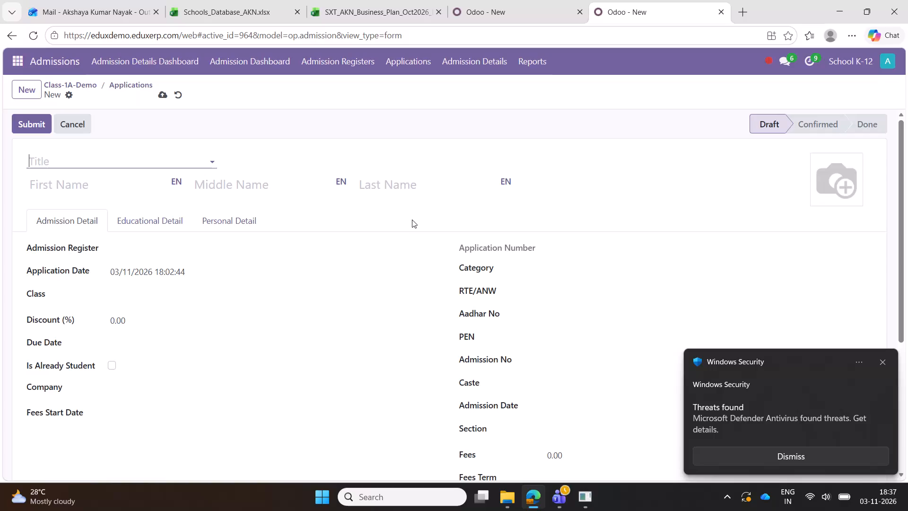
Switch to the Schools_Database_AKN workbook and examine the NOV_2026 school list from its header row.
{"action": "left_click", "coordinate": [377, 14]}
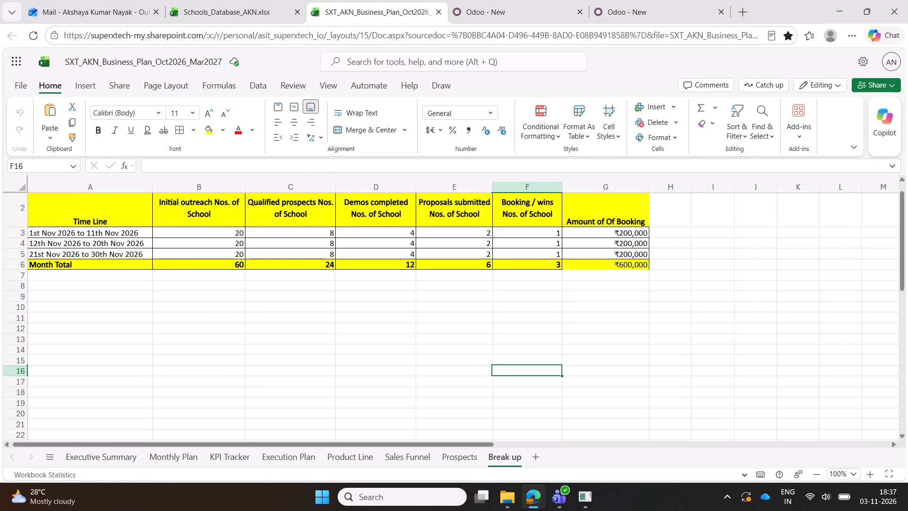
{"action": "left_click", "coordinate": [249, 8]}
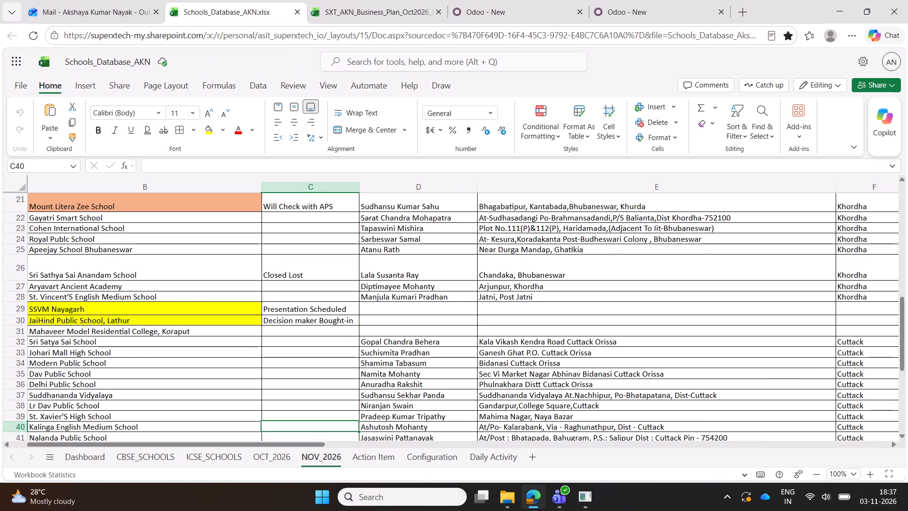
{"action": "key", "text": "Left"}
{"action": "key", "text": "Left"}
{"action": "key", "text": "Left"}
{"action": "key", "text": "Left"}
{"action": "key", "text": "Left"}
{"action": "key", "text": "Left"}
{"action": "key", "text": "Left"}
{"action": "key", "text": "Left"}
{"action": "key", "text": "Left"}
{"action": "key", "text": "Left"}
{"action": "key", "text": "Left"}
{"action": "key", "text": "Left"}
{"action": "key", "text": "Left"}
{"action": "key", "text": "Left"}
{"action": "key", "text": "Left"}
{"action": "key", "text": "Left"}
{"action": "key", "text": "Left"}
{"action": "key", "text": "Left"}
{"action": "key", "text": "Left"}
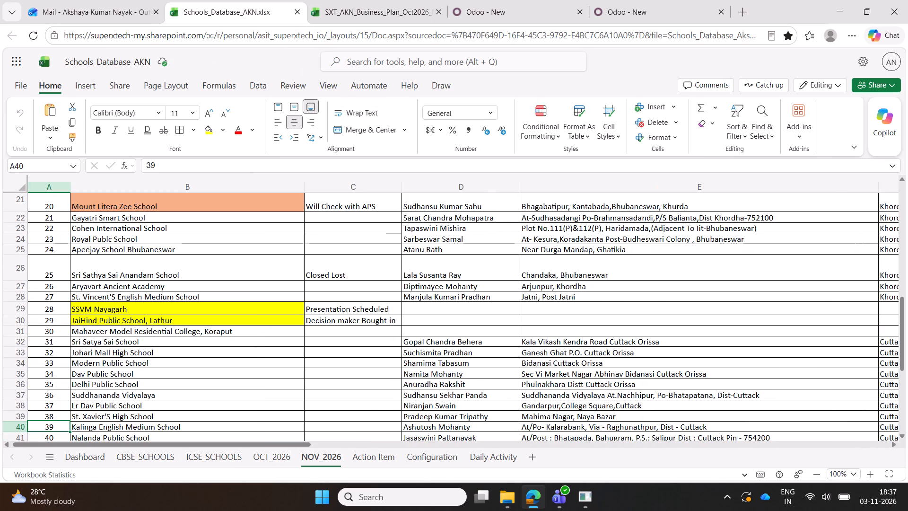
{"action": "key", "text": "Up"}
{"action": "key", "text": "Up"}
{"action": "key", "text": "Up"}
{"action": "key", "text": "Up"}
{"action": "key", "text": "Up"}
{"action": "key", "text": "Up"}
{"action": "key", "text": "Up"}
{"action": "key", "text": "Up"}
{"action": "key", "text": "Up"}
{"action": "key", "text": "Up"}
{"action": "key", "text": "Up"}
{"action": "key", "text": "Up"}
{"action": "key", "text": "Up"}
{"action": "key", "text": "Up"}
{"action": "key", "text": "Up"}
{"action": "key", "text": "Up"}
{"action": "key", "text": "Up"}
{"action": "key", "text": "Up"}
{"action": "key", "text": "Up"}
{"action": "key", "text": "Up"}
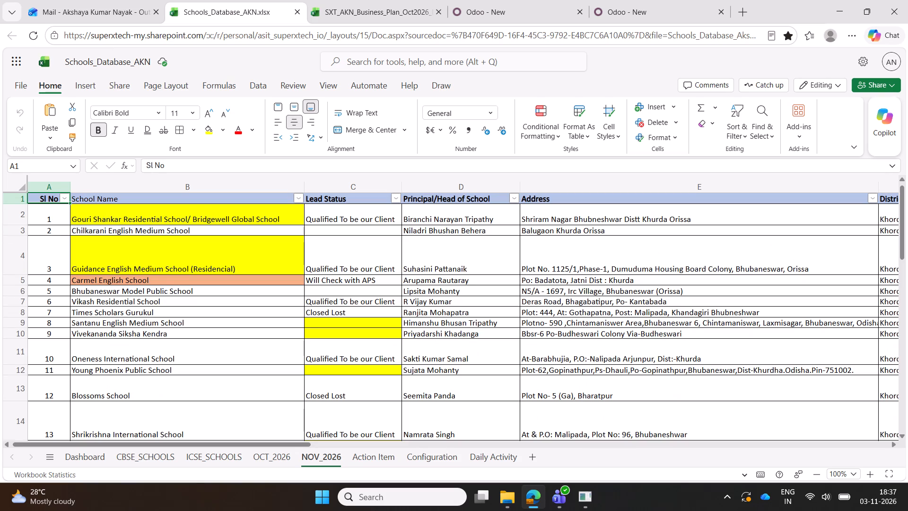
{"action": "key", "text": "Right"}
{"action": "key", "text": "Right"}
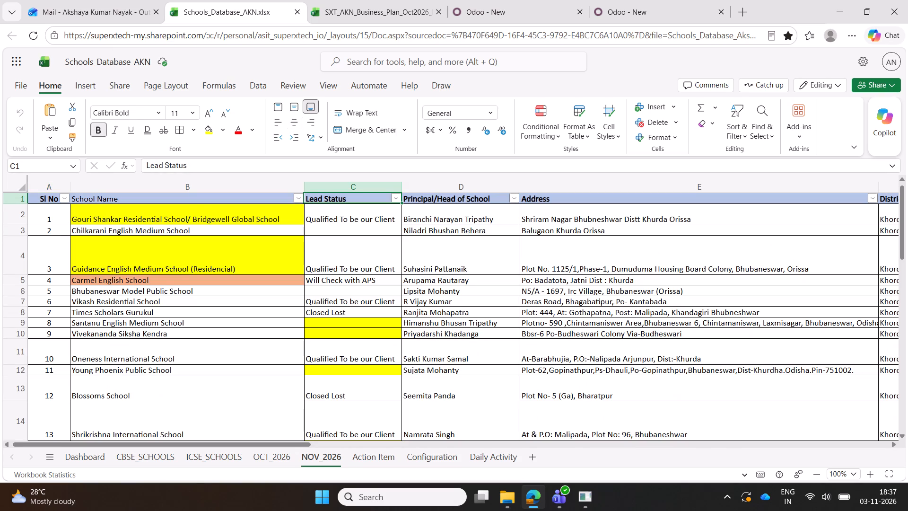
Examine the Santanu English Medium School record across to its remark, along with the remarks of the two schools above.
{"action": "left_click", "coordinate": [375, 325]}
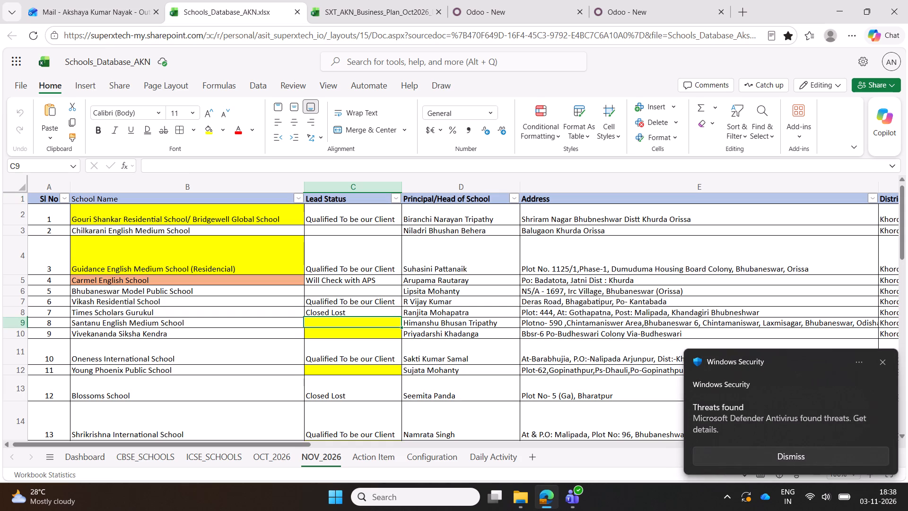
{"action": "key", "text": "Right"}
{"action": "key", "text": "Right"}
{"action": "key", "text": "Right"}
{"action": "key", "text": "Right"}
{"action": "key", "text": "Right"}
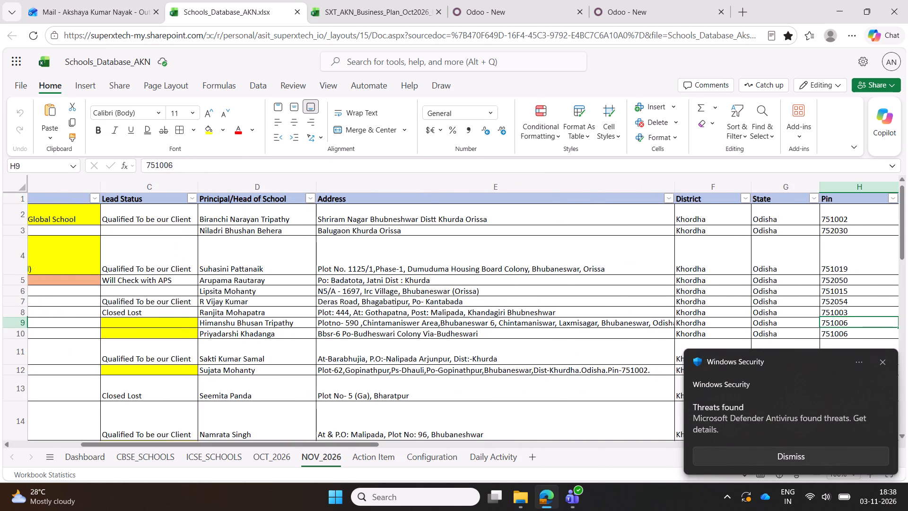
{"action": "key", "text": "Right"}
{"action": "key", "text": "Right"}
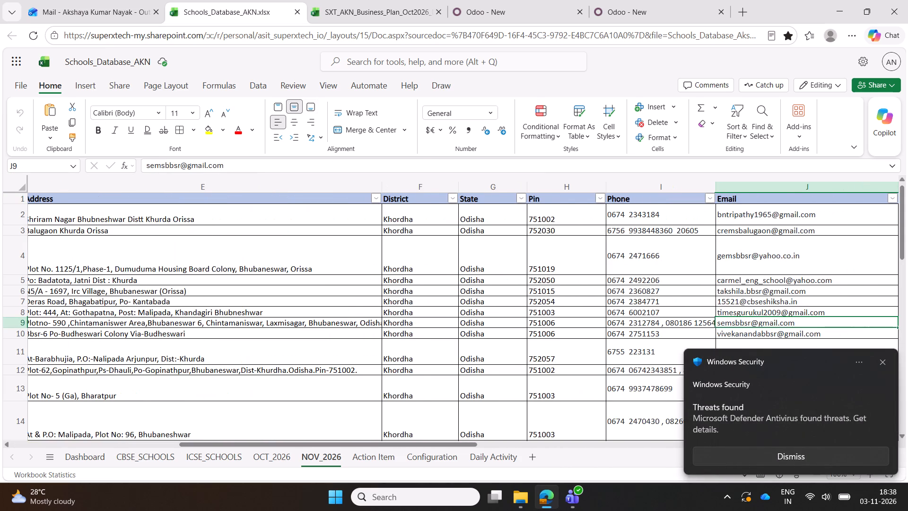
{"action": "key", "text": "Right"}
{"action": "key", "text": "Right"}
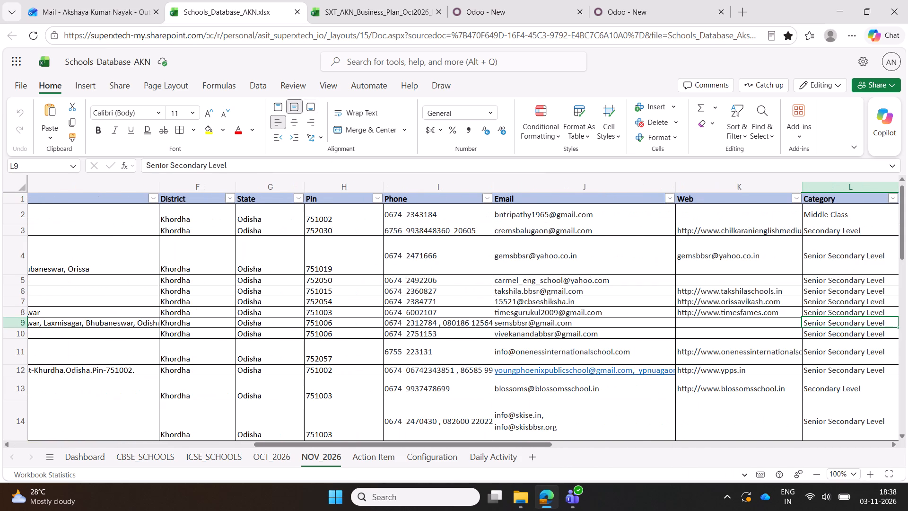
{"action": "key", "text": "Right"}
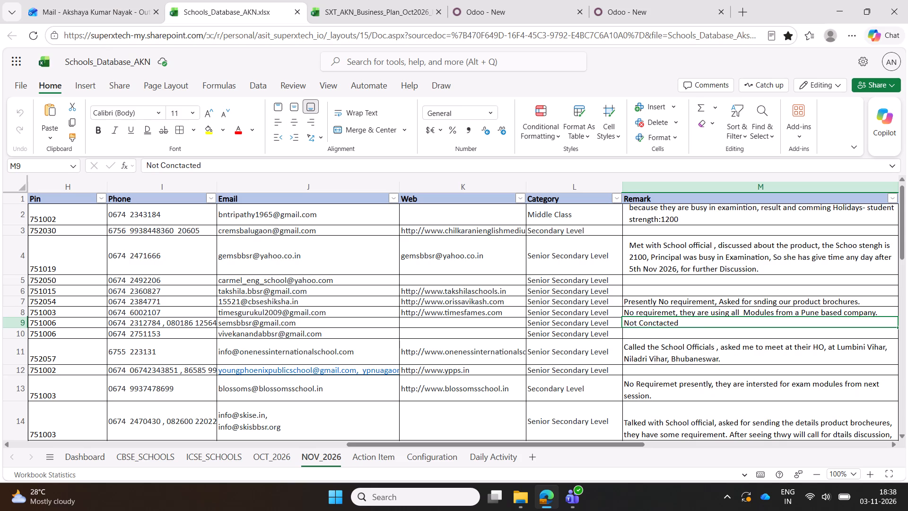
{"action": "key", "text": "Up"}
{"action": "key", "text": "Up"}
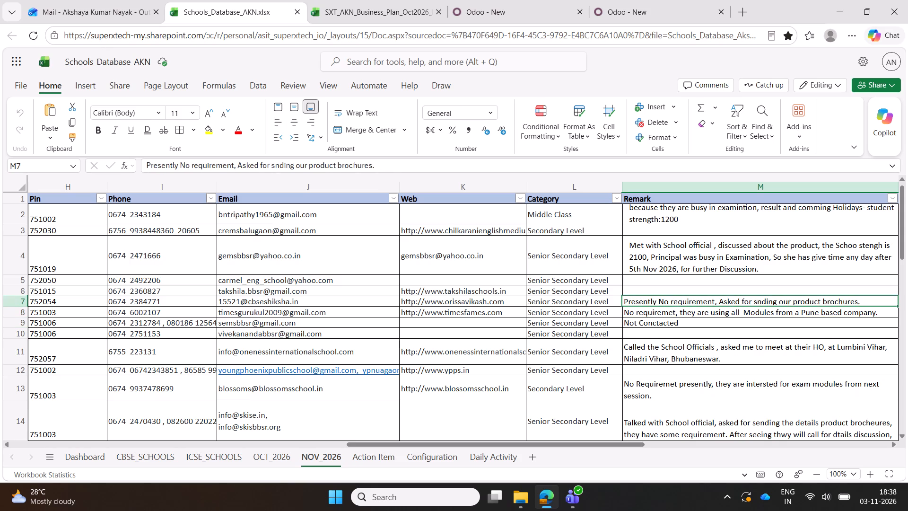
Read down the school names and lead statuses on NOV_2026 as far as Shrikrishna International School.
{"action": "key", "text": "Left"}
{"action": "key", "text": "Left"}
{"action": "key", "text": "Left"}
{"action": "key", "text": "Left"}
{"action": "key", "text": "Left"}
{"action": "key", "text": "Left"}
{"action": "key", "text": "Left"}
{"action": "key", "text": "Left"}
{"action": "key", "text": "Left"}
{"action": "key", "text": "Left"}
{"action": "key", "text": "Left"}
{"action": "key", "text": "Left"}
{"action": "key", "text": "Left"}
{"action": "key", "text": "Left"}
{"action": "key", "text": "Left"}
{"action": "key", "text": "Left"}
{"action": "key", "text": "Left"}
{"action": "key", "text": "Left"}
{"action": "key", "text": "Left"}
{"action": "key", "text": "Left"}
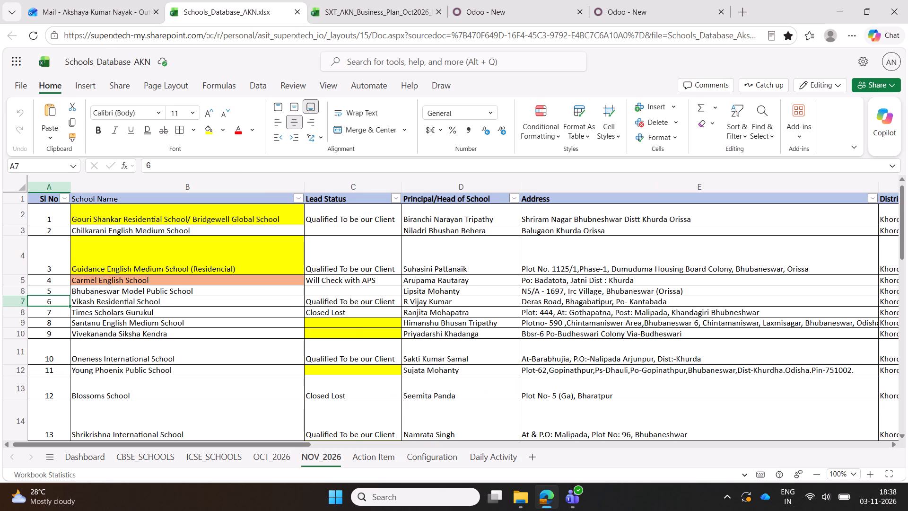
{"action": "key", "text": "Down"}
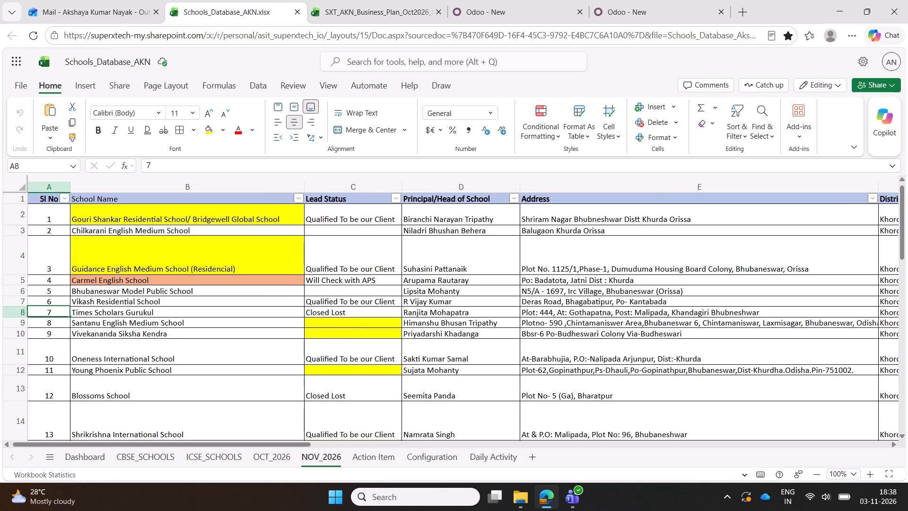
{"action": "key", "text": "Down"}
{"action": "key", "text": "Up"}
{"action": "key", "text": "Up"}
{"action": "key", "text": "Down"}
{"action": "key", "text": "Down"}
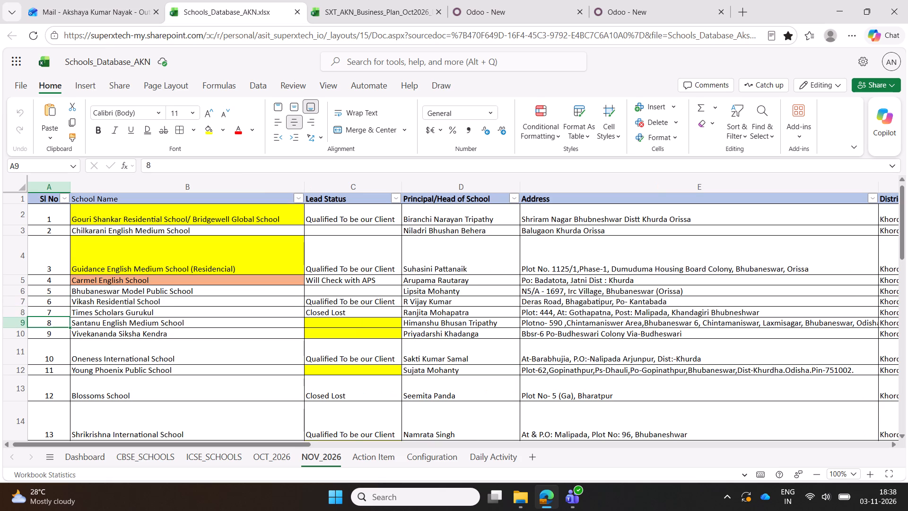
{"action": "key", "text": "Down"}
{"action": "key", "text": "Down"}
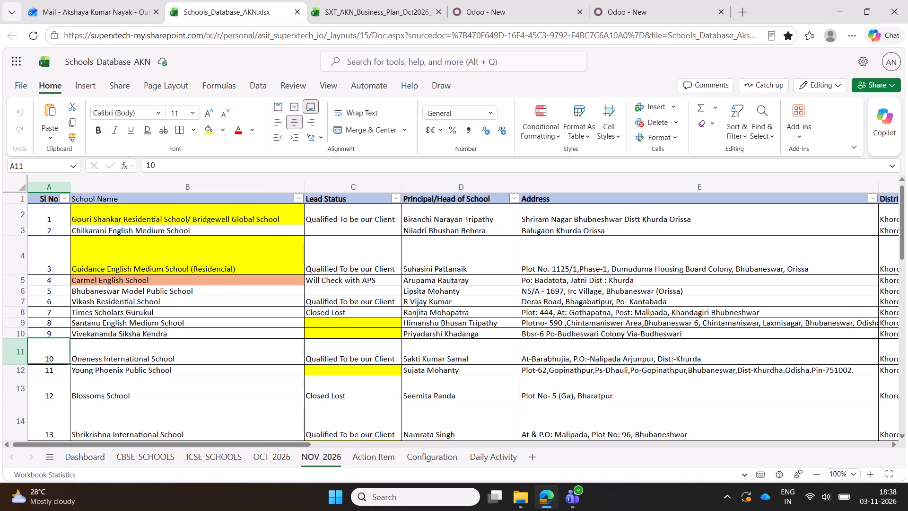
{"action": "key", "text": "Down"}
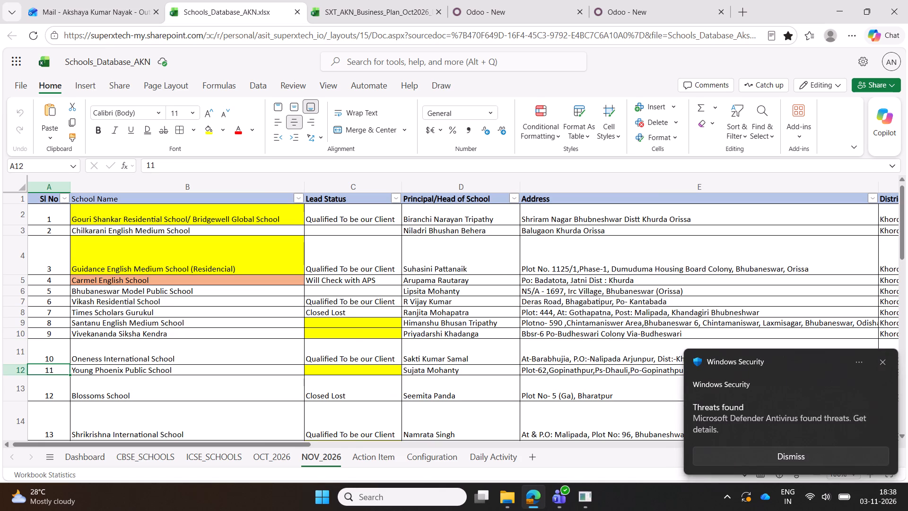
{"action": "key", "text": "Down"}
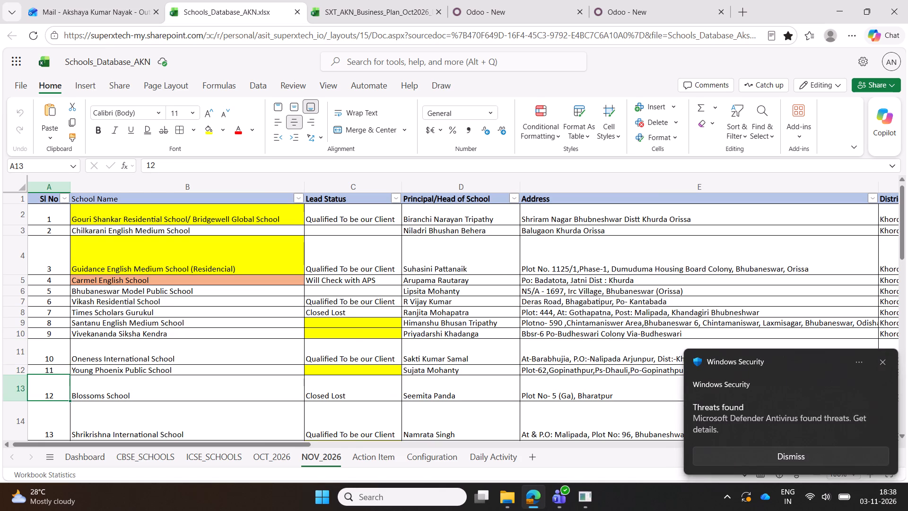
{"action": "key", "text": "Down"}
{"action": "key", "text": "Down"}
{"action": "key", "text": "Up"}
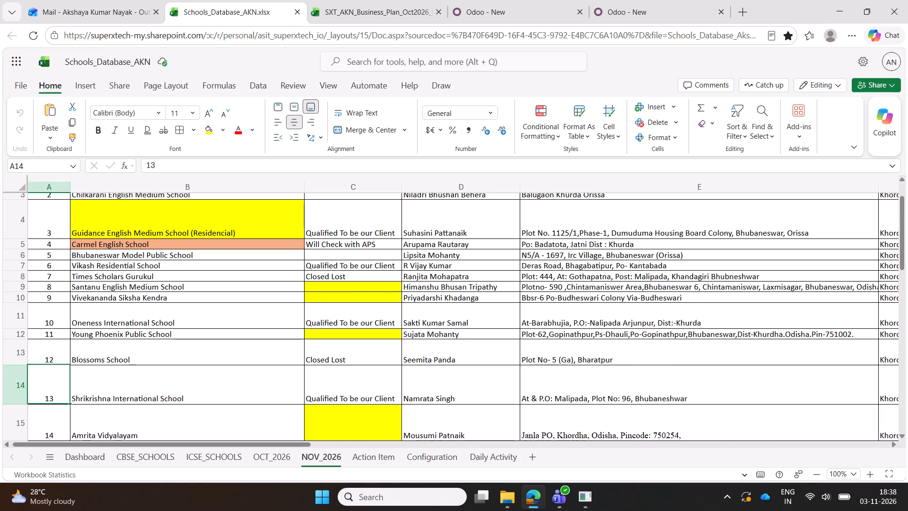
{"action": "key", "text": "Down"}
{"action": "key", "text": "Down"}
{"action": "key", "text": "Up"}
{"action": "key", "text": "Up"}
{"action": "key", "text": "Up"}
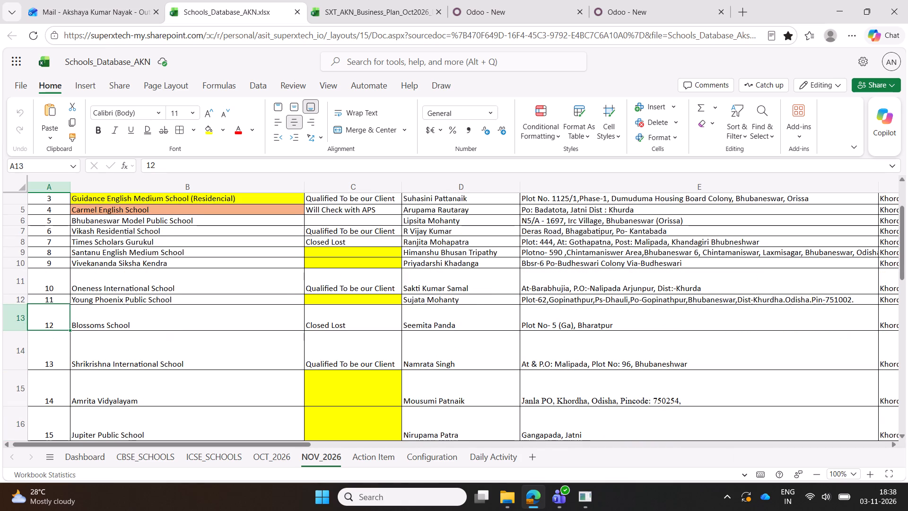
{"action": "key", "text": "Down"}
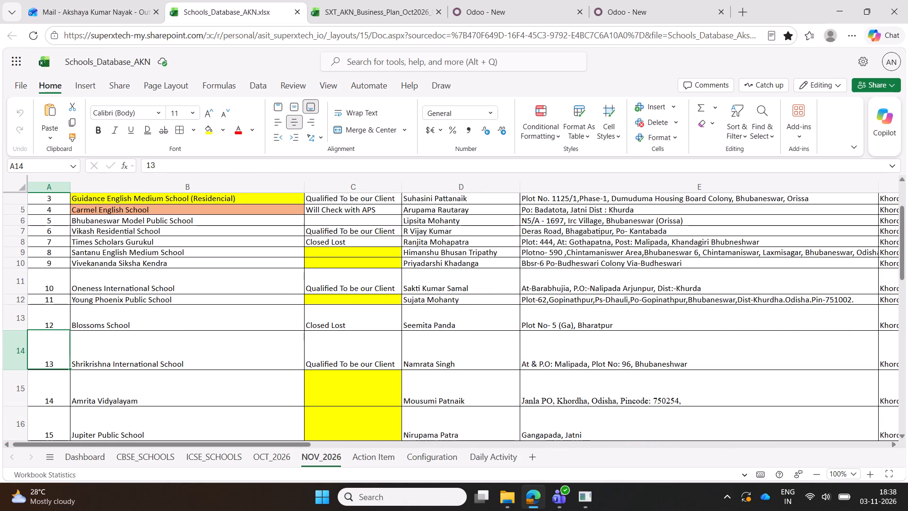
Examine the Shrikrishna International School record across to its remark.
{"action": "key", "text": "Right"}
{"action": "key", "text": "Right"}
{"action": "key", "text": "Right"}
{"action": "key", "text": "Right"}
{"action": "key", "text": "Right"}
{"action": "key", "text": "Right"}
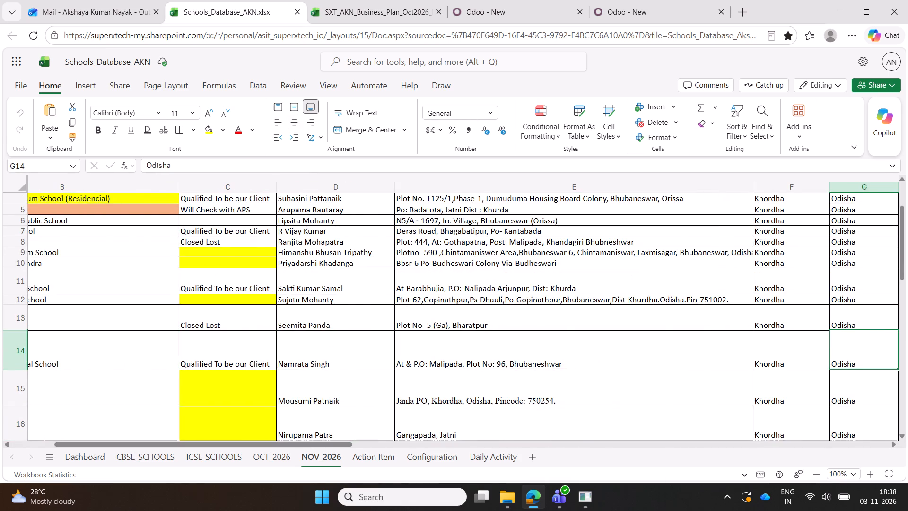
{"action": "key", "text": "Right"}
{"action": "key", "text": "Right"}
{"action": "key", "text": "Right"}
{"action": "key", "text": "Right"}
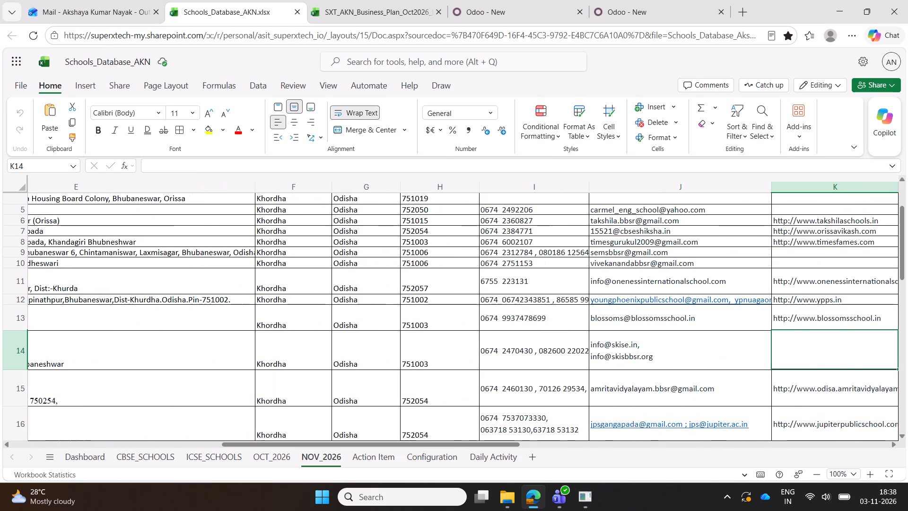
{"action": "key", "text": "Right"}
{"action": "key", "text": "Right"}
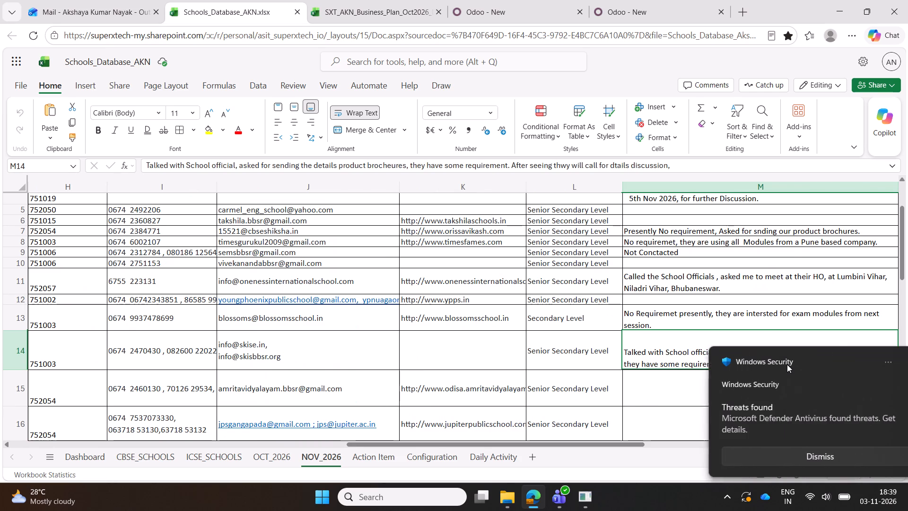
Close the Windows Security notification covering the remark.
{"action": "left_click", "coordinate": [786, 336]}
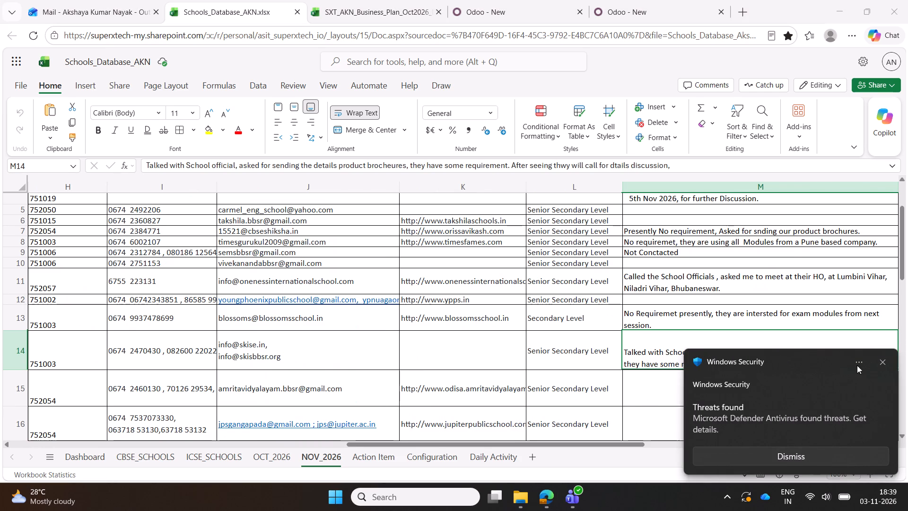
{"action": "left_click", "coordinate": [882, 363]}
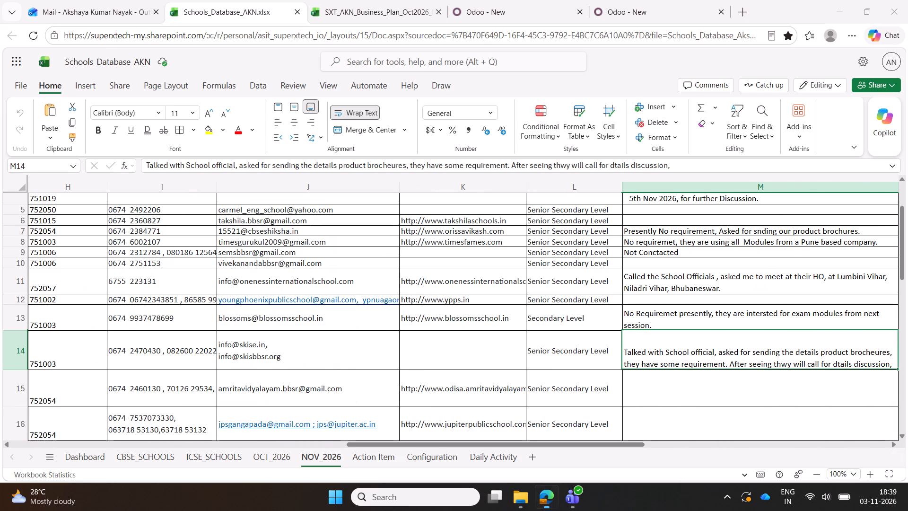
In the Shrikrishna International School remark, correct the misspelled word after "After seeing" to "they".
{"action": "double_click", "coordinate": [785, 362]}
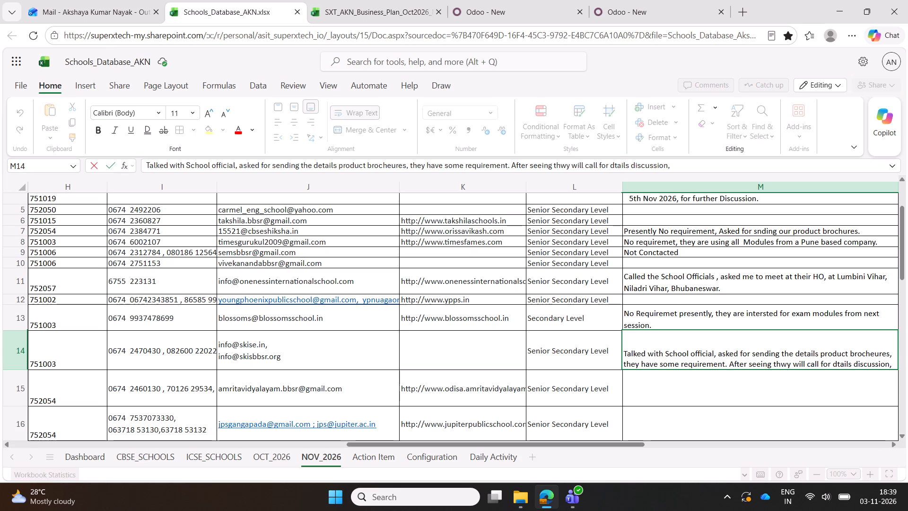
{"action": "key", "text": "BackSpace"}
{"action": "key", "text": "Left"}
{"action": "key", "text": "Left"}
{"action": "key", "text": "Left"}
{"action": "key", "text": "Left"}
{"action": "key", "text": "Left"}
{"action": "key", "text": "Left"}
{"action": "key", "text": "Left"}
{"action": "key", "text": "Left"}
{"action": "key", "text": "Left"}
{"action": "key", "text": "Left"}
{"action": "key", "text": "Left"}
{"action": "key", "text": "Left"}
{"action": "key", "text": "Left"}
{"action": "key", "text": "Left"}
{"action": "key", "text": "Left"}
{"action": "key", "text": "Left"}
{"action": "key", "text": "Left"}
{"action": "key", "text": "Left"}
{"action": "key", "text": "Left"}
{"action": "key", "text": "Left"}
{"action": "key", "text": "Left"}
{"action": "key", "text": "Left"}
{"action": "key", "text": "Left"}
{"action": "key", "text": "Left"}
{"action": "key", "text": "Left"}
{"action": "key", "text": "Left"}
{"action": "key", "text": "Left"}
{"action": "key", "text": "Left"}
{"action": "key", "text": "Left"}
{"action": "key", "text": "Left"}
{"action": "key", "text": "Left"}
{"action": "key", "text": "Left"}
{"action": "key", "text": "Left"}
{"action": "key", "text": "Left"}
{"action": "key", "text": "BackSpace"}
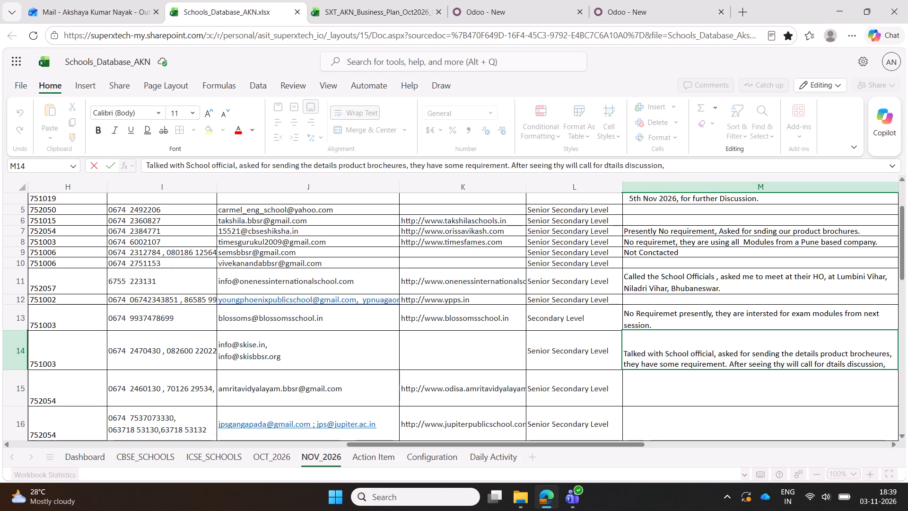
{"action": "key", "text": "e"}
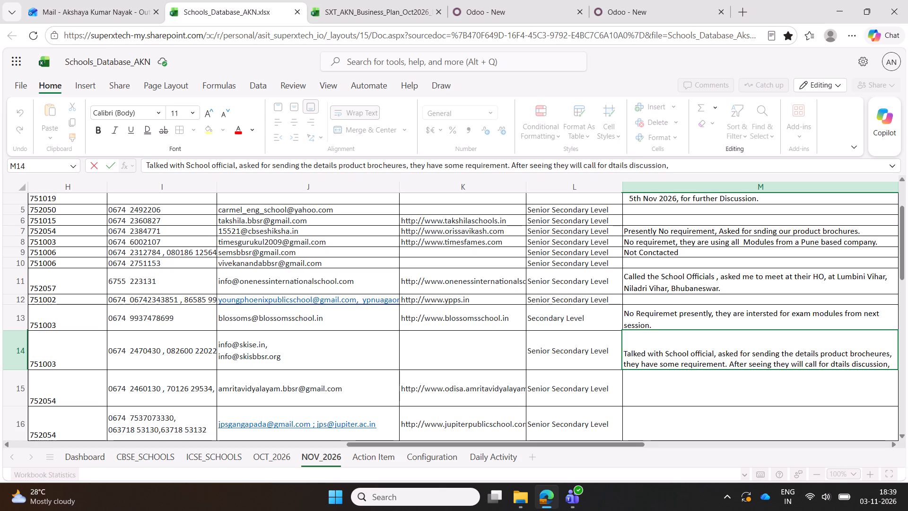
{"action": "left_click", "coordinate": [675, 387]}
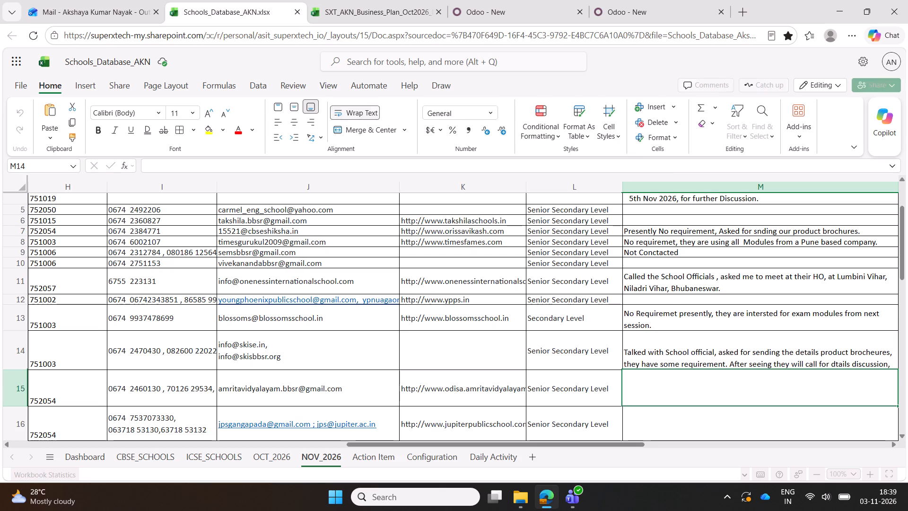
Copy the Shrikrishna International School remark from NOV_2026 into the Remark cell of the 3-Nov-26 entry on Daily Activity.
{"action": "left_click", "coordinate": [678, 363]}
{"action": "key", "text": "ctrl+c"}
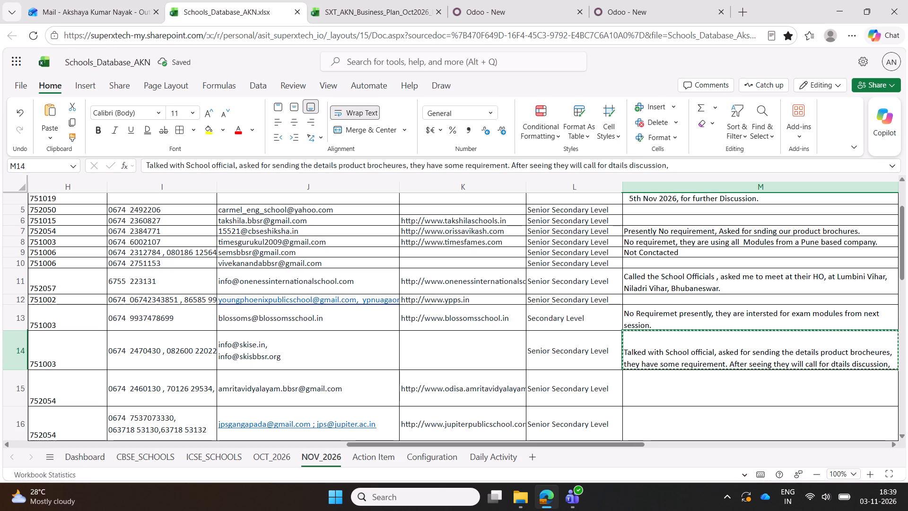
{"action": "left_click", "coordinate": [484, 465]}
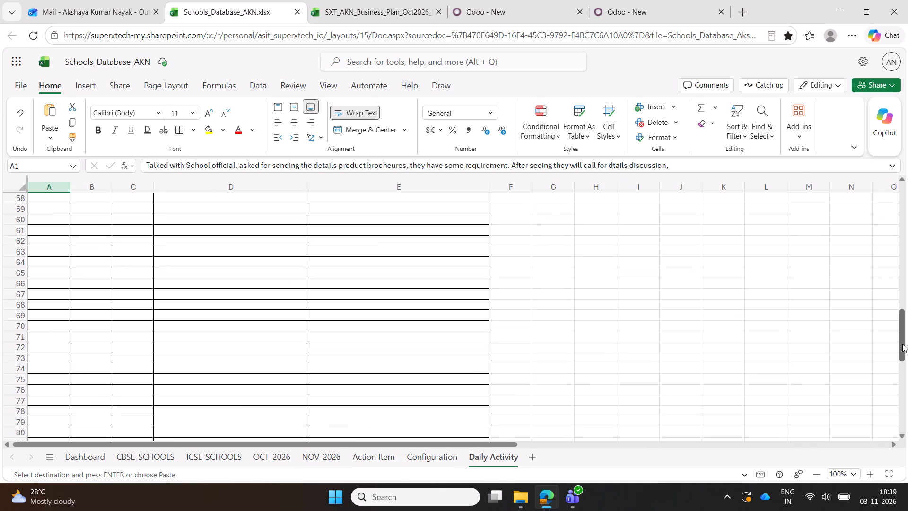
{"action": "left_click_drag", "start_coordinate": [902, 344], "coordinate": [906, 201]}
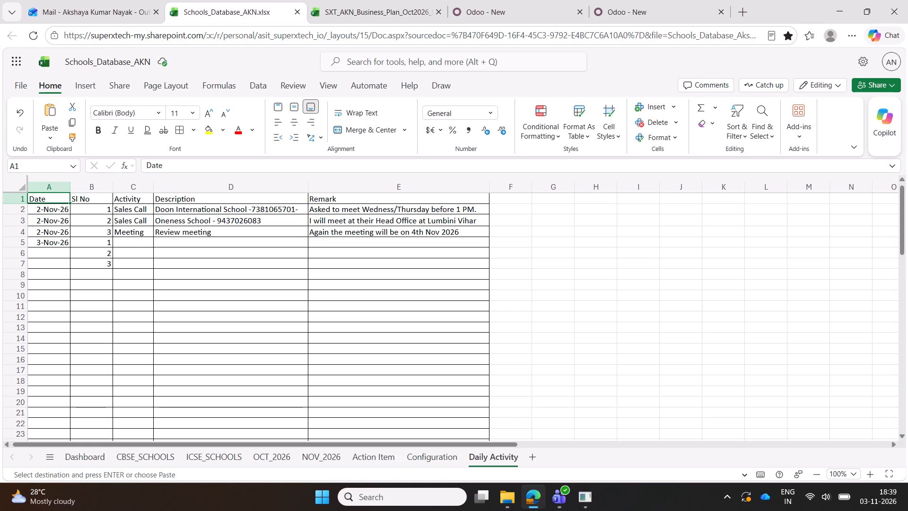
{"action": "left_click", "coordinate": [330, 245]}
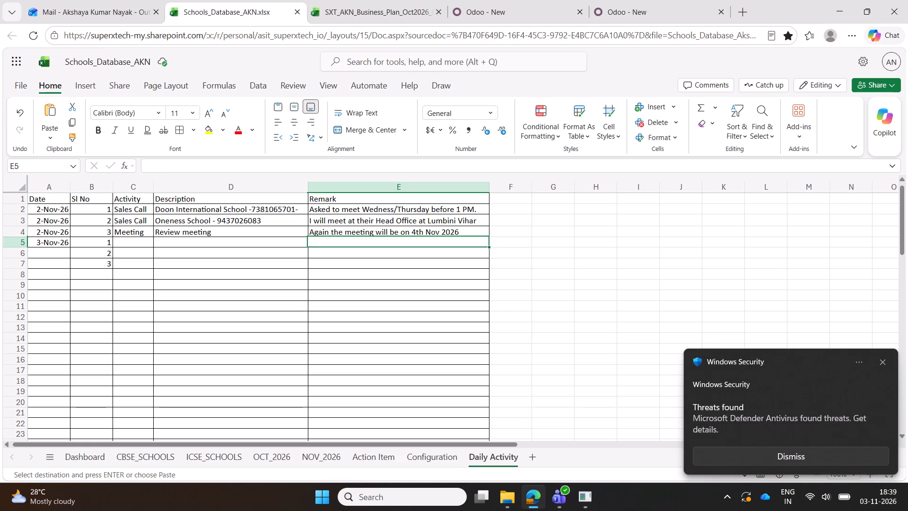
{"action": "key", "text": "ctrl+v"}
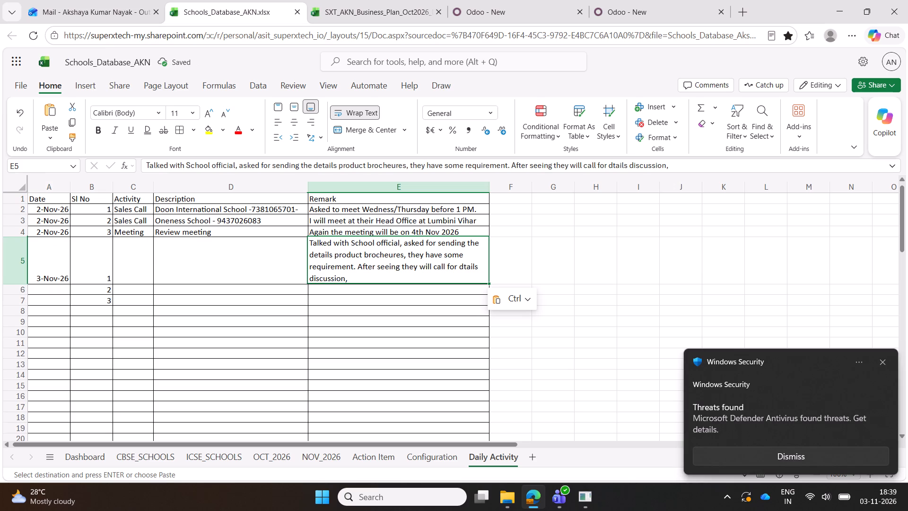
{"action": "left_click", "coordinate": [369, 290]}
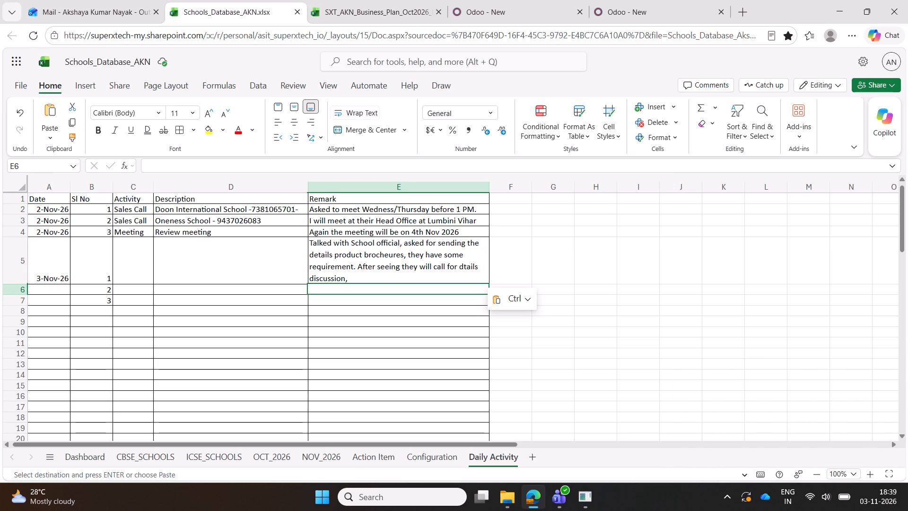
Set the Activity of the 3-Nov-26 entry with Sl No 1 to Sales Call.
{"action": "left_click", "coordinate": [211, 279]}
{"action": "left_click", "coordinate": [142, 266]}
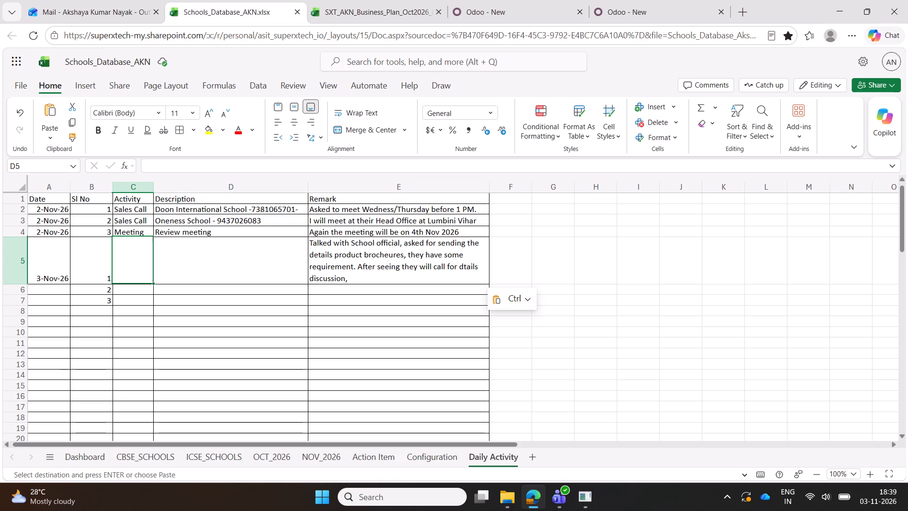
{"action": "key", "text": "s"}
{"action": "left_click", "coordinate": [208, 268]}
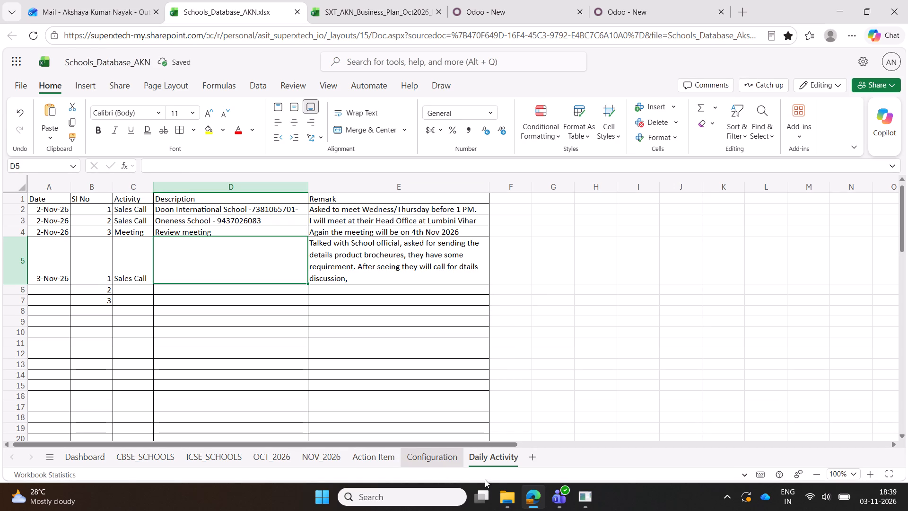
Copy the name Shrikrishna International School from NOV_2026 into the Description of the first 3-Nov-26 entry on Daily Activity.
{"action": "left_click", "coordinate": [318, 462]}
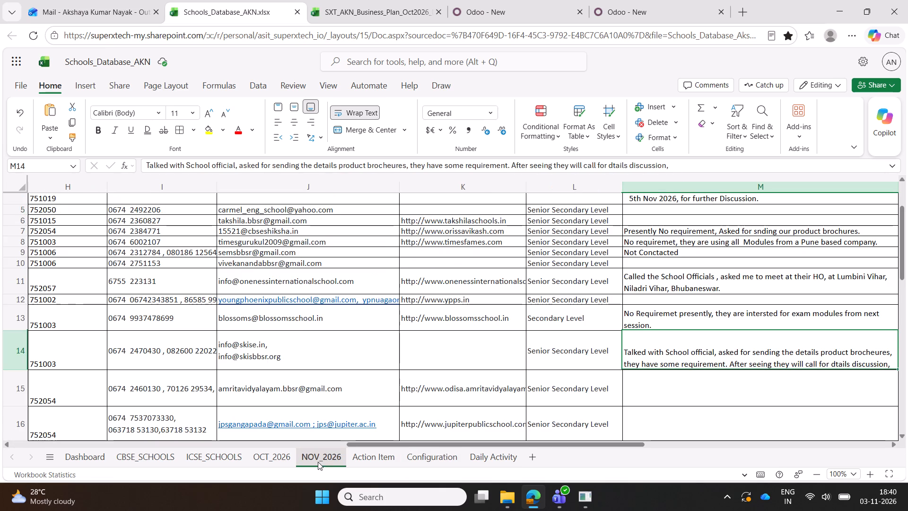
{"action": "left_click", "coordinate": [539, 361]}
{"action": "key", "text": "Left"}
{"action": "key", "text": "Left"}
{"action": "key", "text": "Left"}
{"action": "key", "text": "Left"}
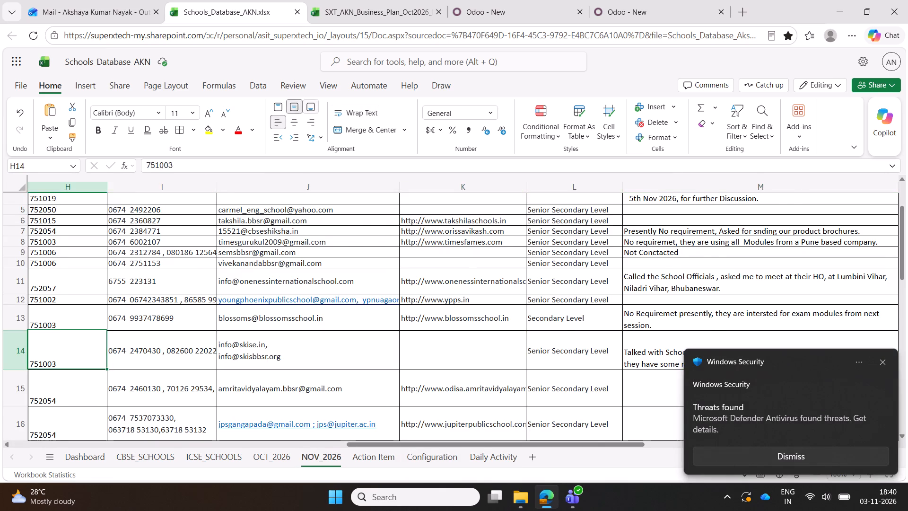
{"action": "key", "text": "Left"}
{"action": "key", "text": "Left"}
{"action": "key", "text": "Left"}
{"action": "key", "text": "Left"}
{"action": "key", "text": "Left"}
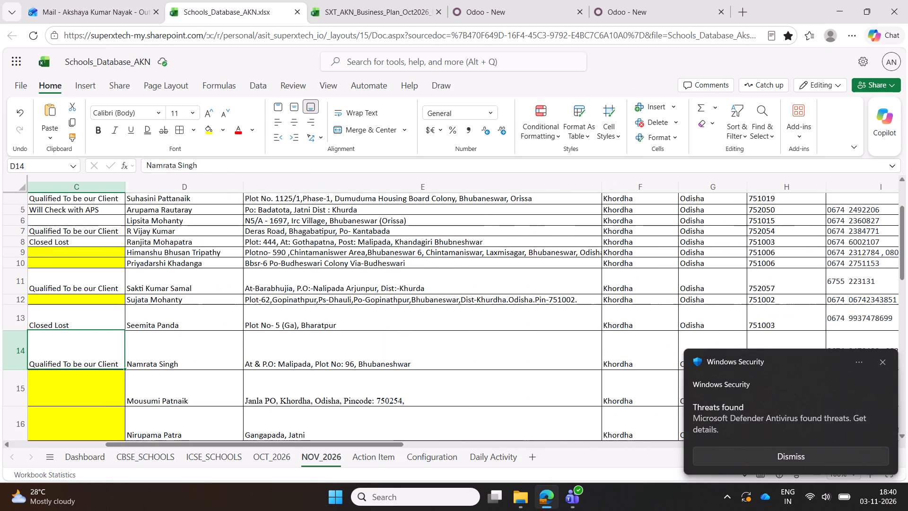
{"action": "key", "text": "Left"}
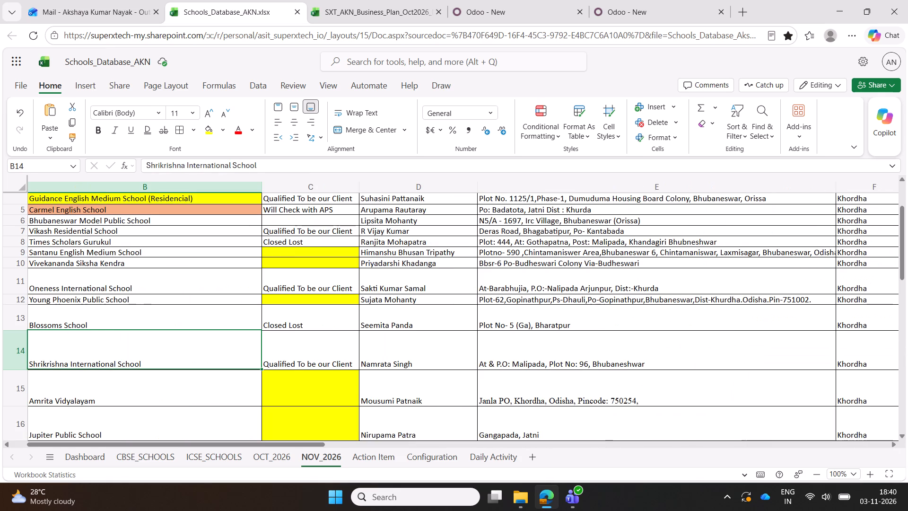
{"action": "double_click", "coordinate": [148, 364]}
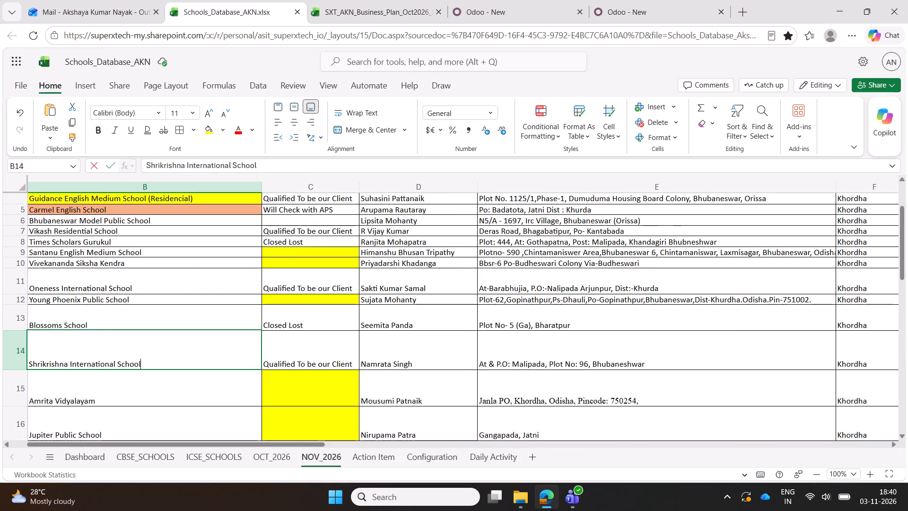
{"action": "left_click_drag", "start_coordinate": [148, 364], "coordinate": [28, 362]}
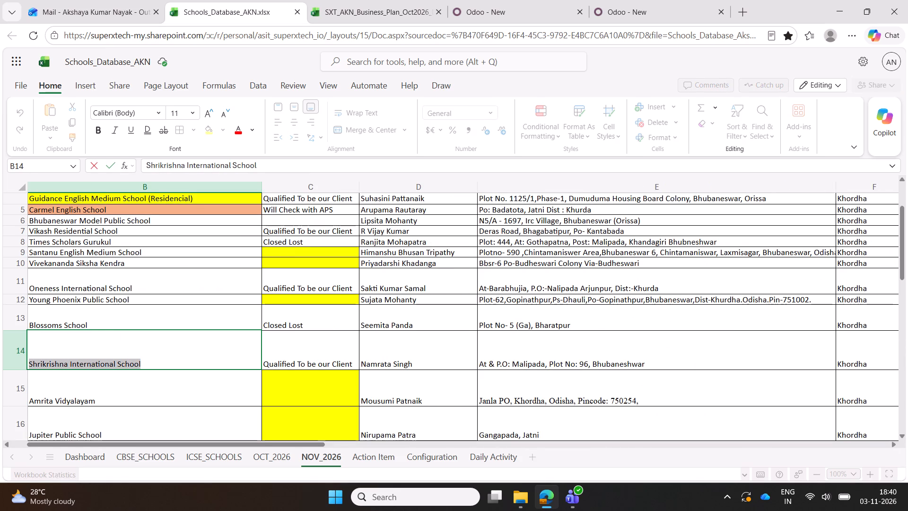
{"action": "key", "text": "ctrl+c"}
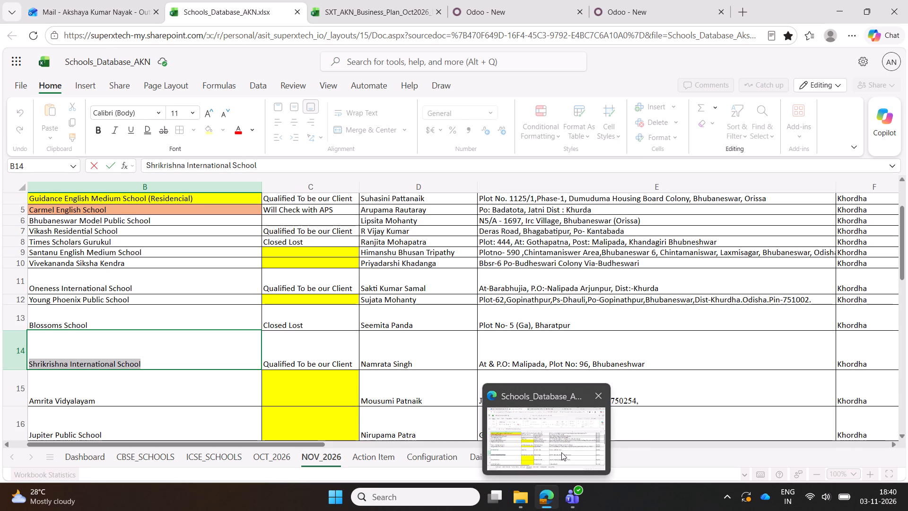
{"action": "left_click", "coordinate": [474, 456]}
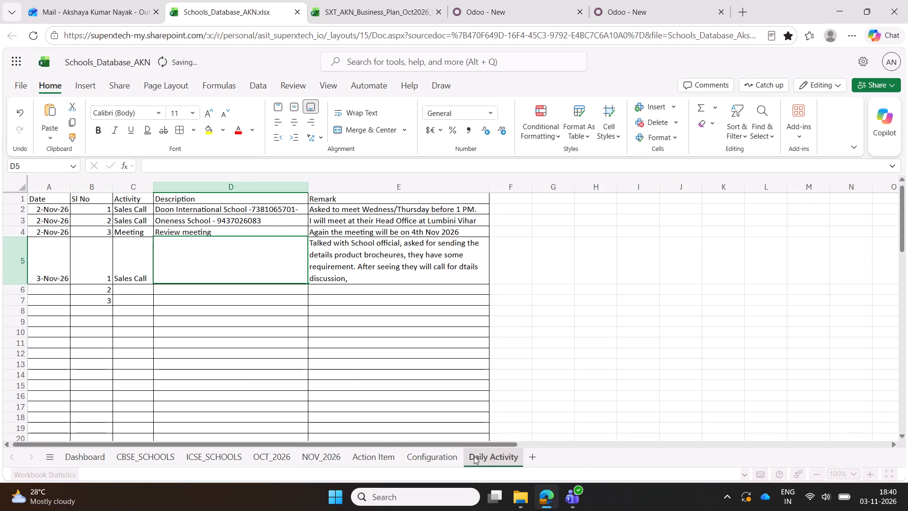
{"action": "key", "text": "ctrl+v"}
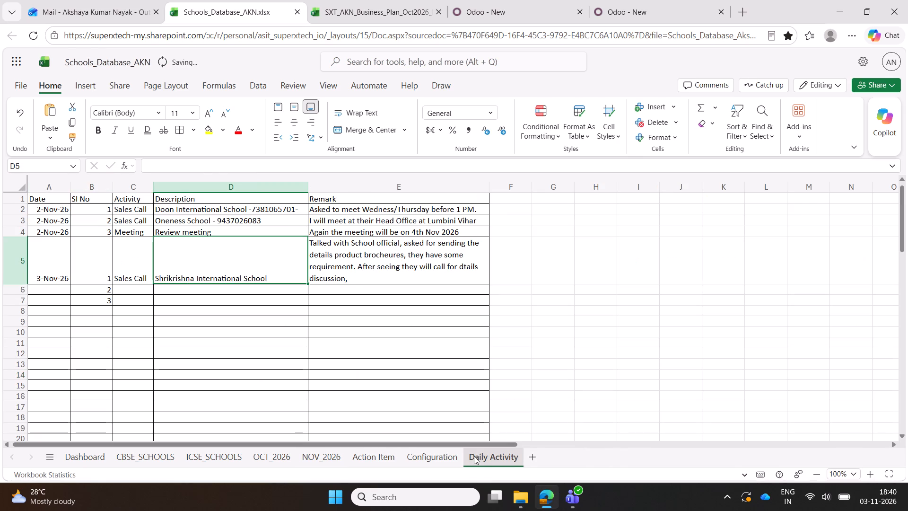
Add a hyphen after the school name in the Description of the first 3-Nov-26 entry.
{"action": "triple_click", "coordinate": [278, 284]}
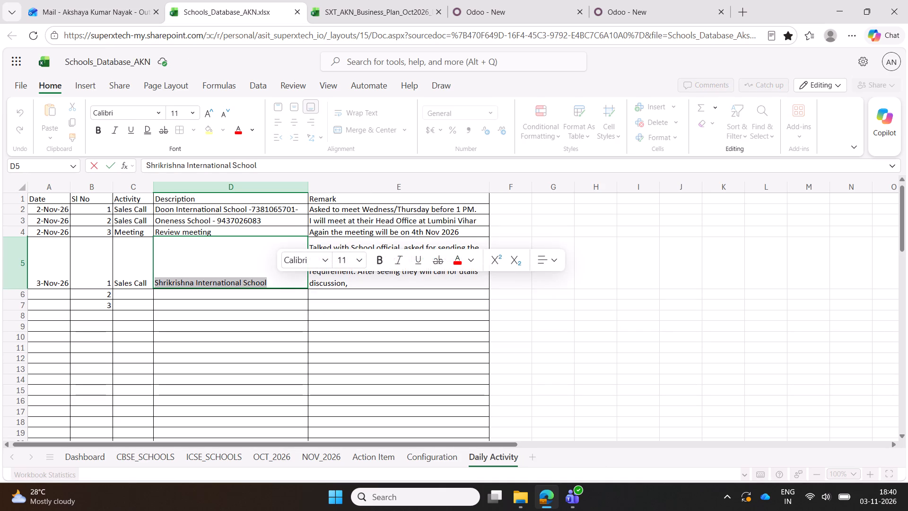
{"action": "left_click", "coordinate": [278, 284]}
{"action": "key", "text": "minus"}
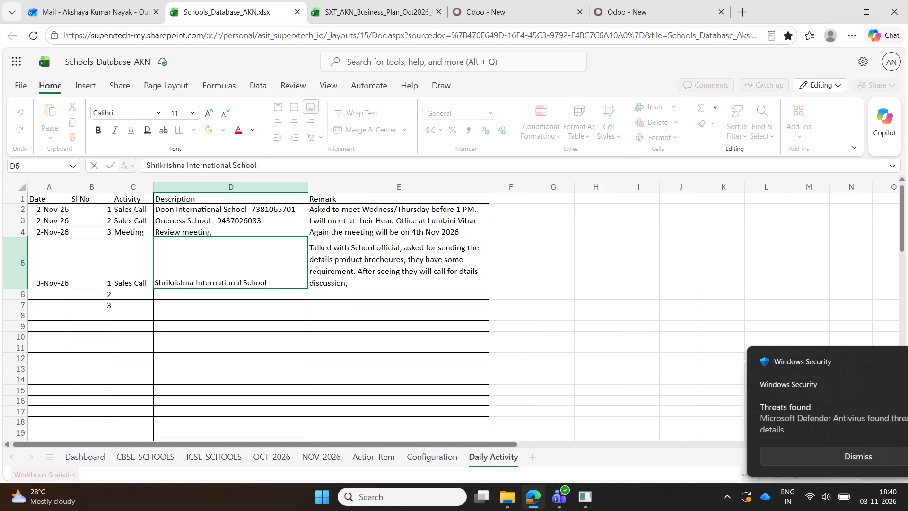
{"action": "left_click", "coordinate": [218, 337]}
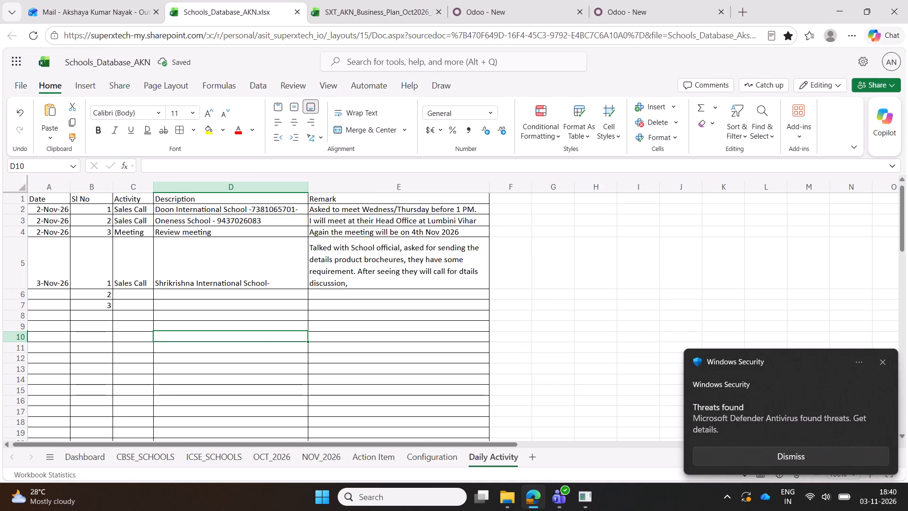
Copy Shrikrishna International School's second phone number, without its leading zero, from NOV_2026 to the end of its Daily Activity description.
{"action": "double_click", "coordinate": [263, 287]}
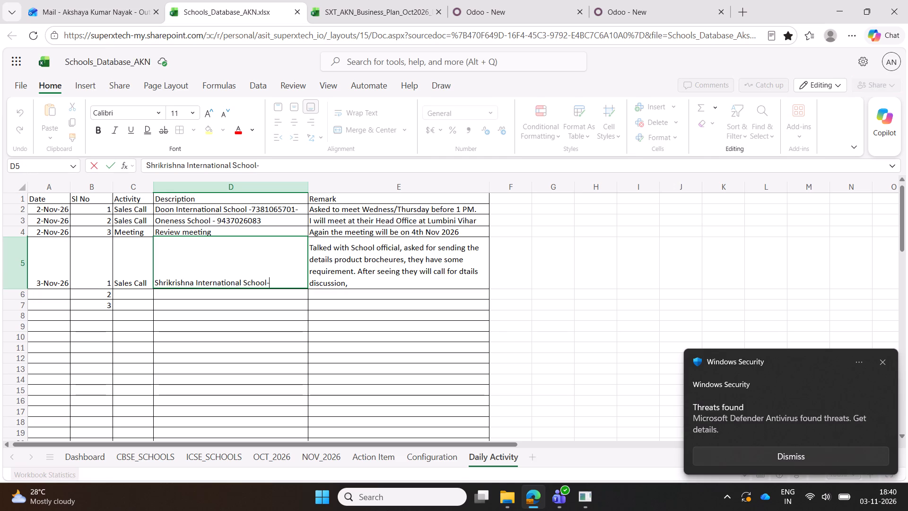
{"action": "left_click", "coordinate": [317, 465]}
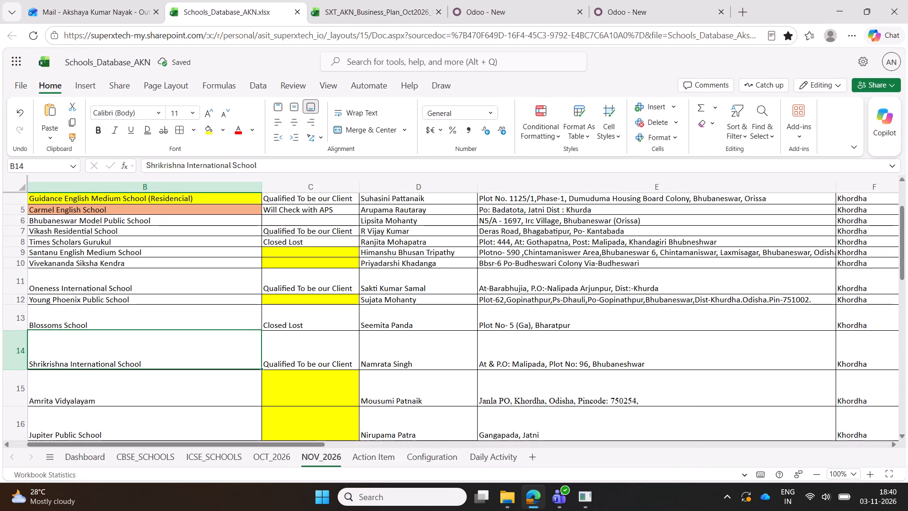
{"action": "left_click", "coordinate": [538, 366]}
{"action": "key", "text": "Right"}
{"action": "key", "text": "Right"}
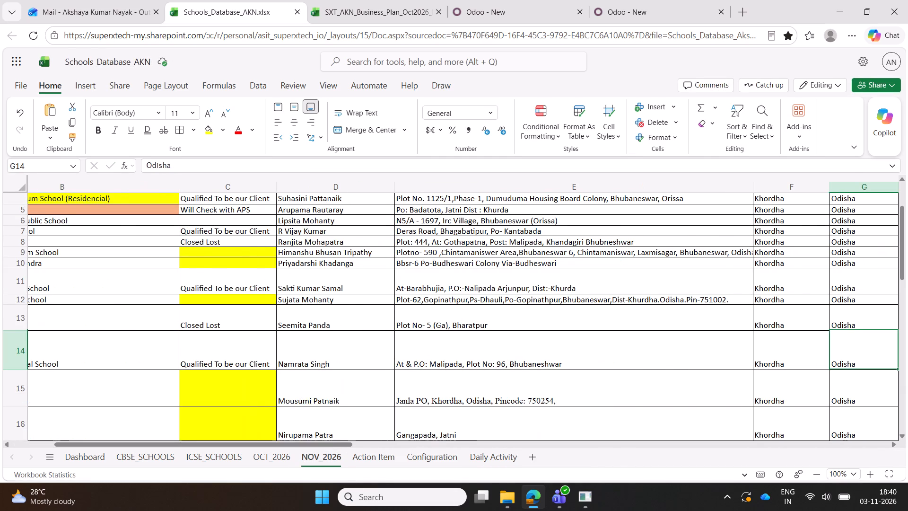
{"action": "key", "text": "Right"}
{"action": "key", "text": "Right"}
{"action": "key", "text": "Right"}
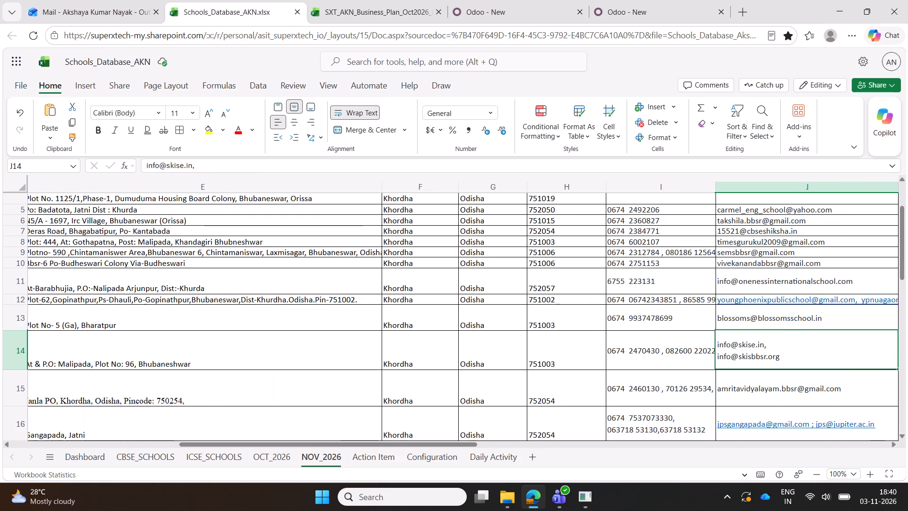
{"action": "double_click", "coordinate": [674, 352]}
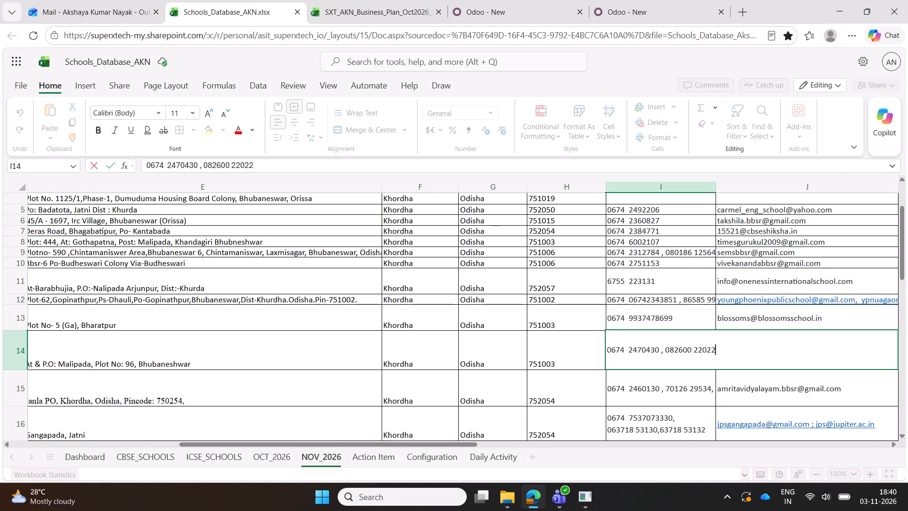
{"action": "left_click_drag", "start_coordinate": [669, 350], "coordinate": [709, 342]}
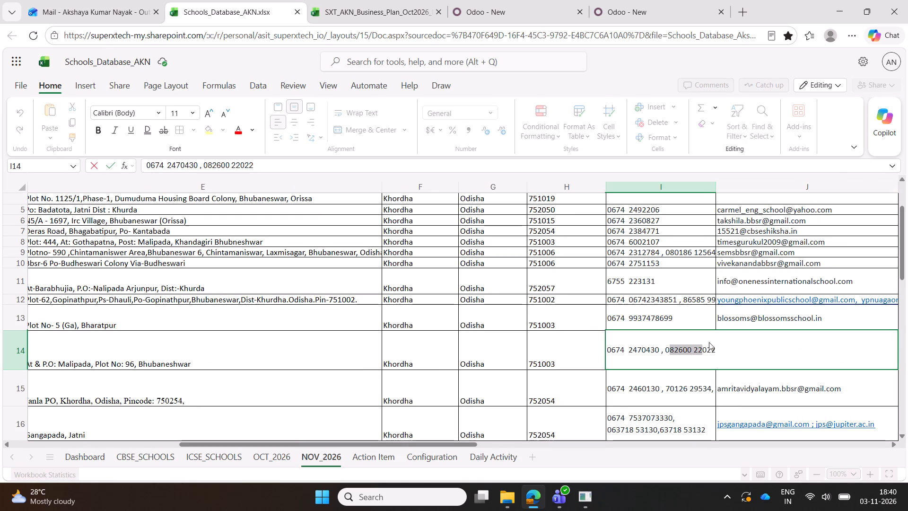
{"action": "left_click_drag", "start_coordinate": [709, 342], "coordinate": [721, 344]}
{"action": "key", "text": "ctrl+c"}
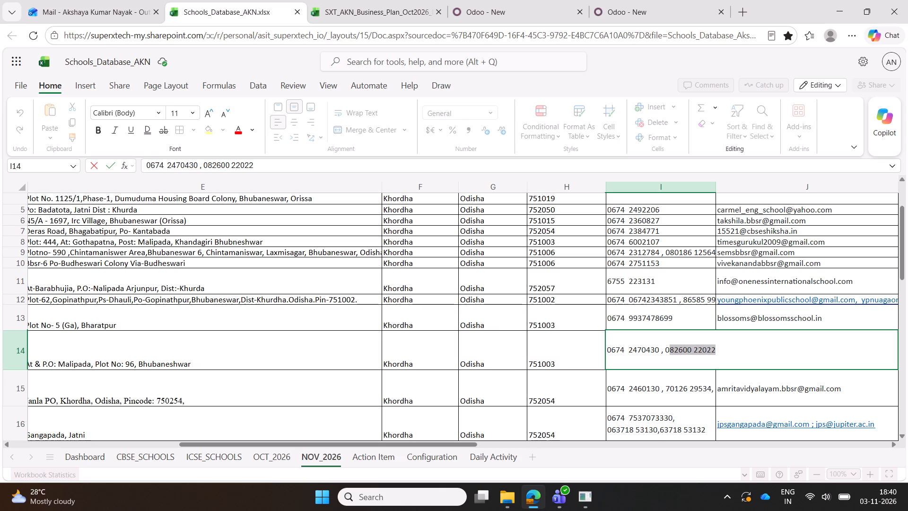
{"action": "left_click", "coordinate": [488, 454]}
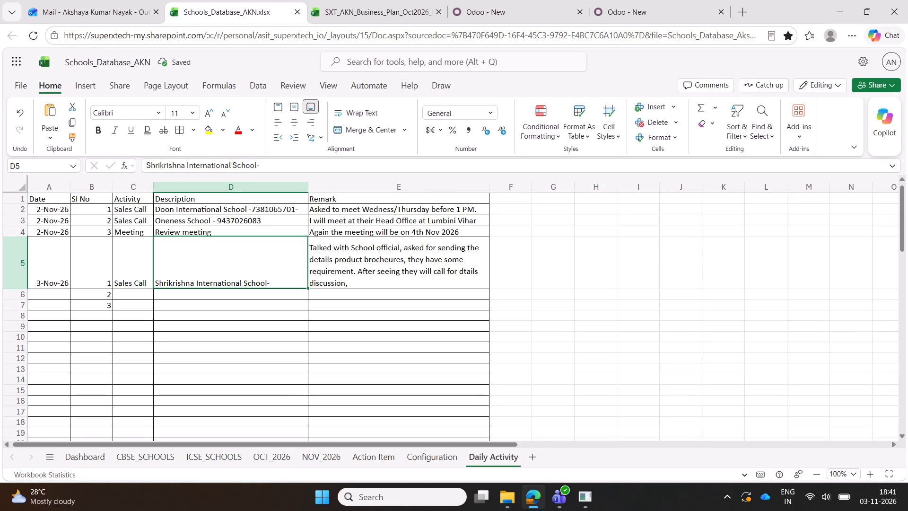
{"action": "double_click", "coordinate": [281, 282]}
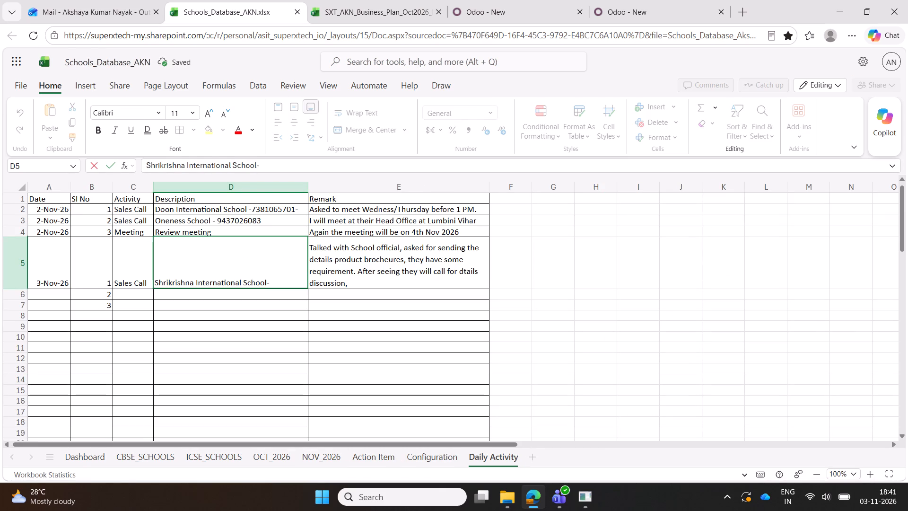
{"action": "key", "text": "ctrl+v"}
{"action": "left_click", "coordinate": [269, 335]}
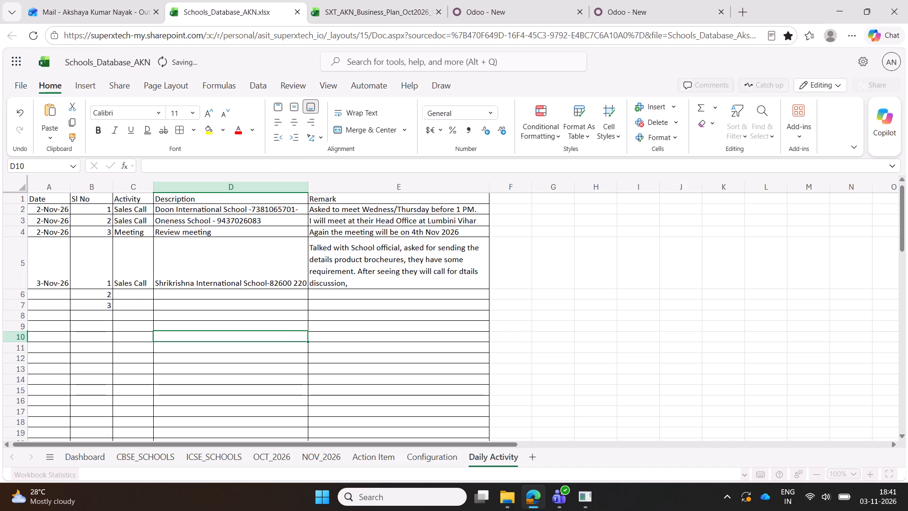
Set the Activity of the entry with Sl No 2, below the 3-Nov-26 entry, to Sales Call.
{"action": "left_click", "coordinate": [145, 295]}
{"action": "key", "text": "s"}
{"action": "left_click", "coordinate": [203, 305]}
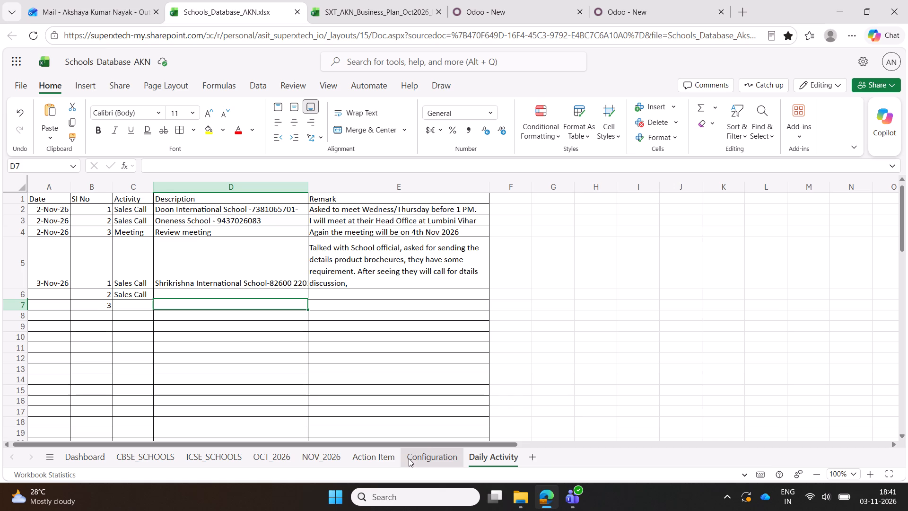
Examine the Amrita Vidyalayam lead below Shrikrishna International School on NOV_2026, from its status to its remark.
{"action": "left_click", "coordinate": [332, 454]}
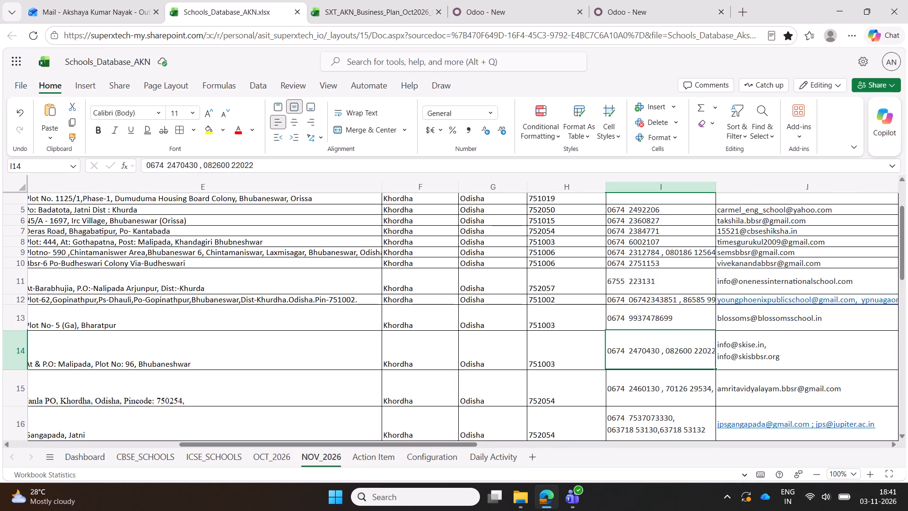
{"action": "key", "text": "Left"}
{"action": "key", "text": "Left"}
{"action": "key", "text": "Left"}
{"action": "key", "text": "Left"}
{"action": "key", "text": "Left"}
{"action": "key", "text": "Left"}
{"action": "key", "text": "Left"}
{"action": "key", "text": "Left"}
{"action": "key", "text": "Left"}
{"action": "key", "text": "Left"}
{"action": "key", "text": "Left"}
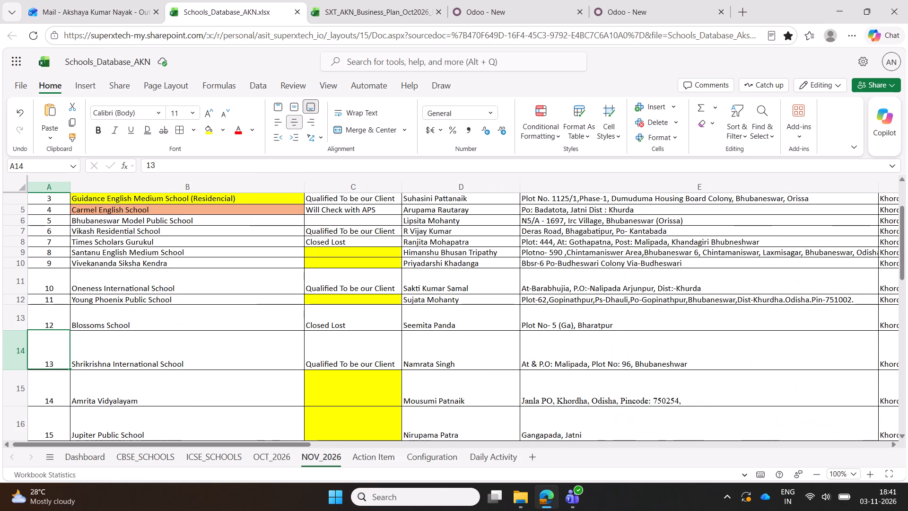
{"action": "key", "text": "Left"}
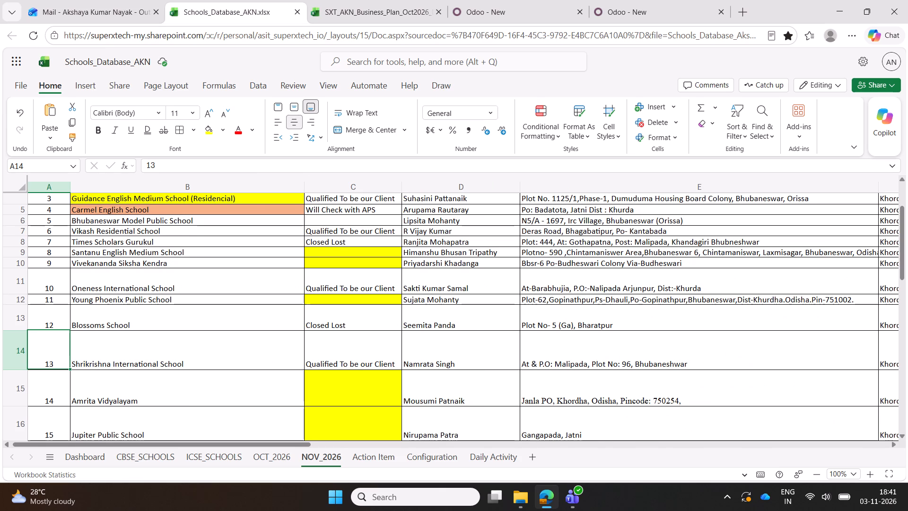
{"action": "key", "text": "Left"}
{"action": "key", "text": "Down"}
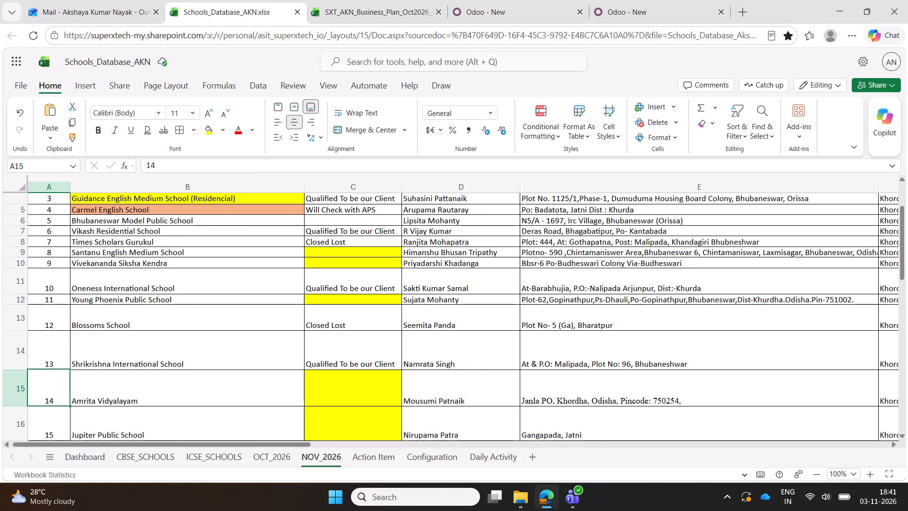
{"action": "key", "text": "Right"}
{"action": "key", "text": "Right"}
{"action": "key", "text": "Right"}
{"action": "key", "text": "Right"}
{"action": "key", "text": "Right"}
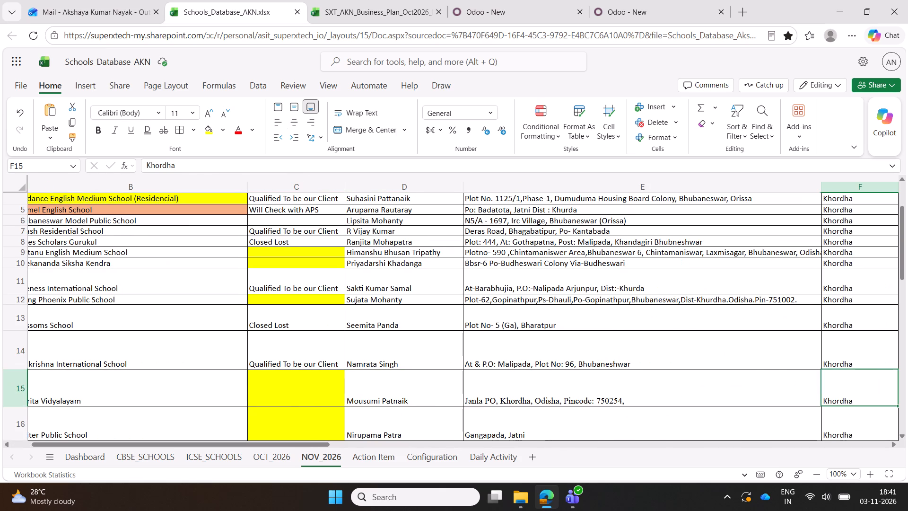
{"action": "key", "text": "Right"}
{"action": "key", "text": "Right"}
{"action": "key", "text": "Right"}
{"action": "key", "text": "Right"}
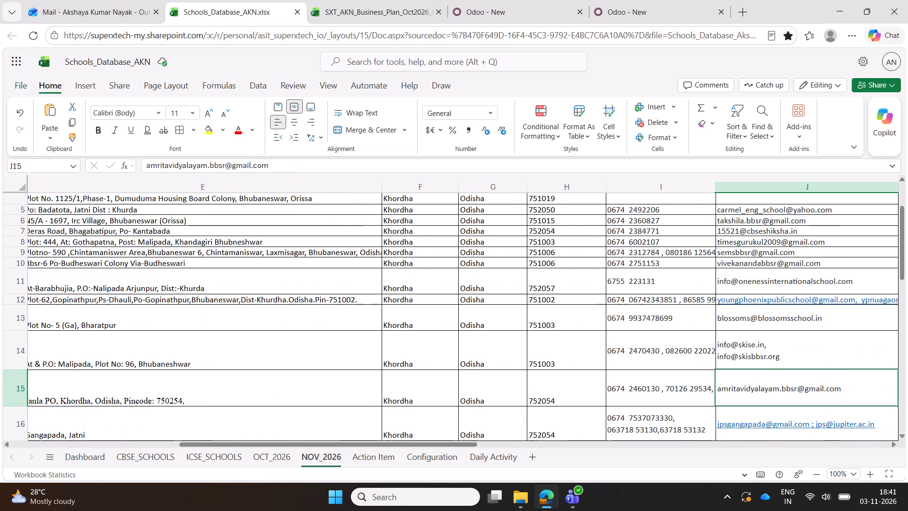
{"action": "key", "text": "Right"}
{"action": "key", "text": "Right"}
{"action": "key", "text": "Right"}
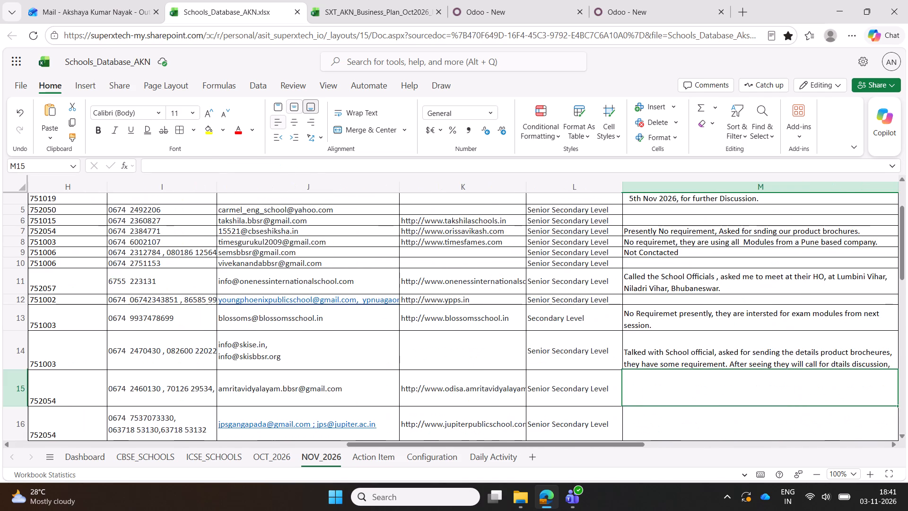
{"action": "key", "text": "Right"}
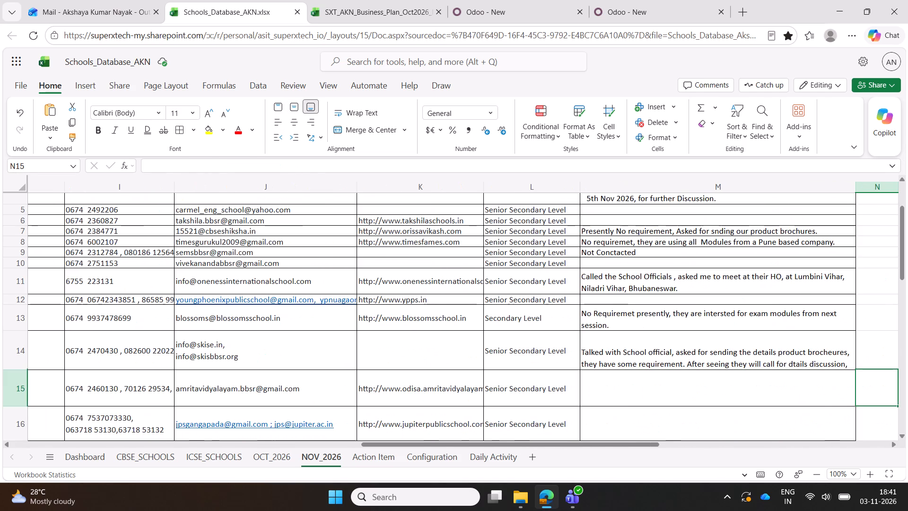
{"action": "key", "text": "Left"}
{"action": "key", "text": "Left"}
{"action": "key", "text": "Left"}
{"action": "key", "text": "Left"}
{"action": "key", "text": "Left"}
{"action": "key", "text": "Left"}
{"action": "key", "text": "Left"}
{"action": "key", "text": "Left"}
{"action": "key", "text": "Left"}
{"action": "key", "text": "Left"}
{"action": "key", "text": "Left"}
{"action": "key", "text": "Left"}
{"action": "key", "text": "Left"}
{"action": "key", "text": "Left"}
{"action": "key", "text": "Left"}
{"action": "key", "text": "Left"}
{"action": "key", "text": "Left"}
{"action": "key", "text": "Left"}
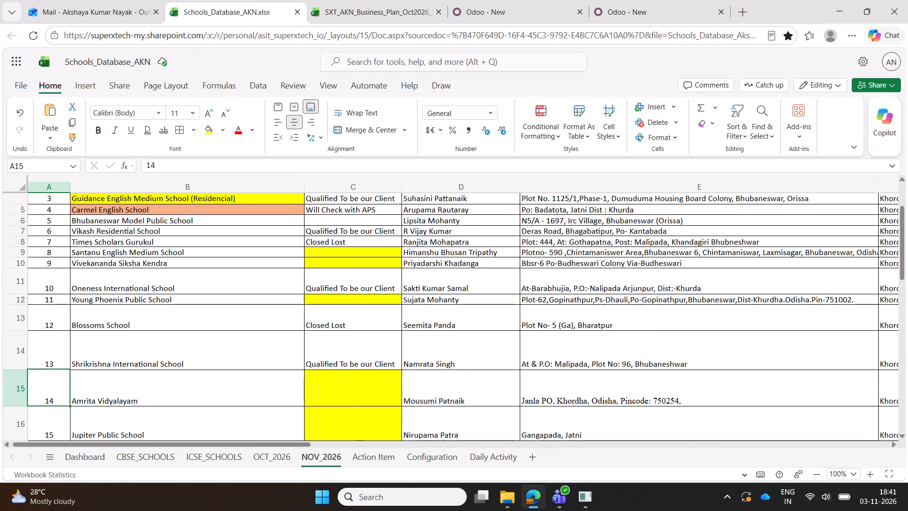
Copy the call remark for Sivananda Centenary Boys High School from NOV_2026 into the Remark of Daily Activity's second 3-Nov-26 entry.
{"action": "key", "text": "Up"}
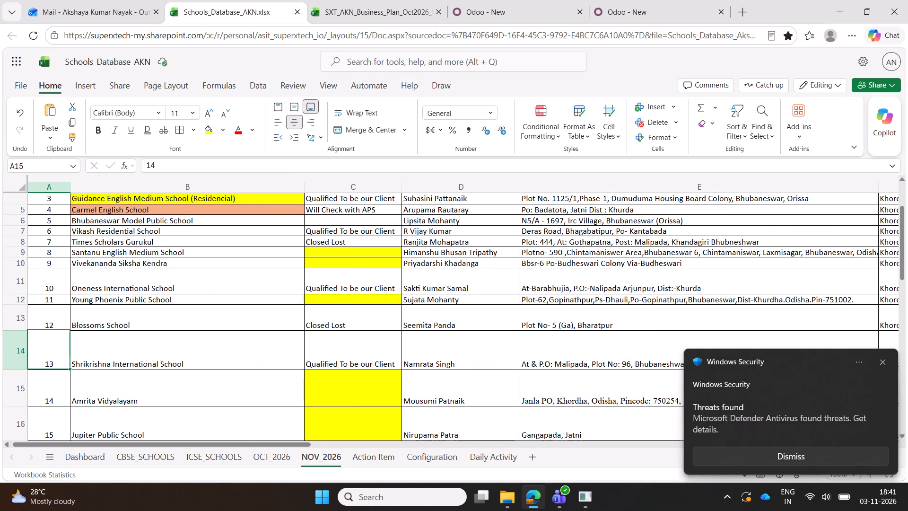
{"action": "key", "text": "Down"}
{"action": "key", "text": "Down"}
{"action": "key", "text": "Down"}
{"action": "key", "text": "Down"}
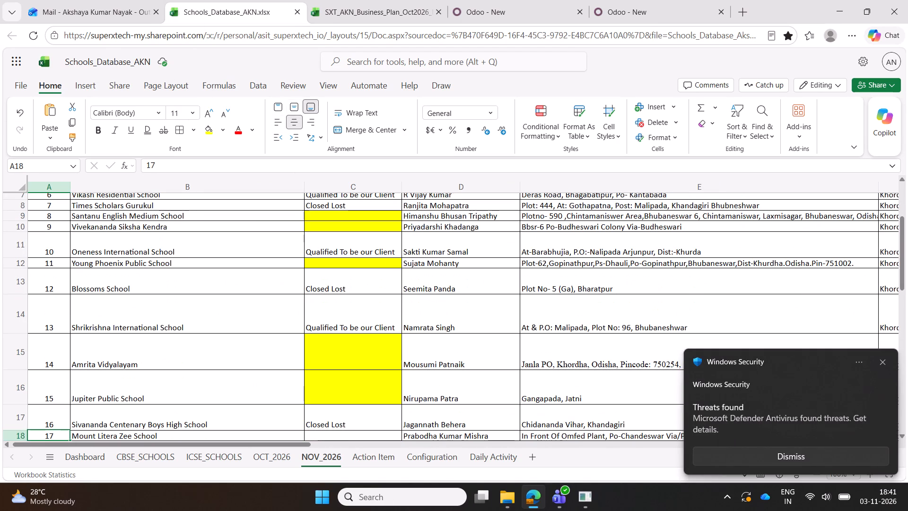
{"action": "left_click", "coordinate": [251, 420]}
{"action": "key", "text": "Right"}
{"action": "key", "text": "Right"}
{"action": "key", "text": "Right"}
{"action": "key", "text": "Right"}
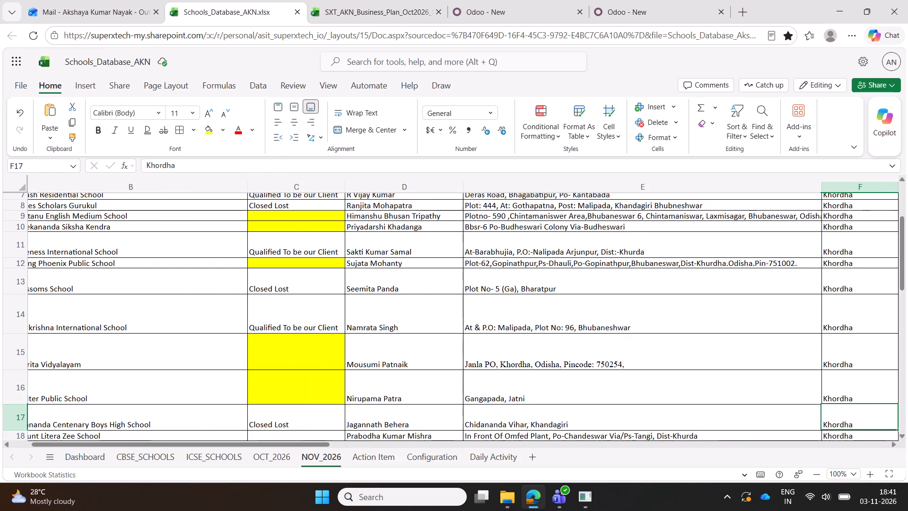
{"action": "key", "text": "Right"}
{"action": "key", "text": "Right"}
{"action": "key", "text": "Right"}
{"action": "key", "text": "Right"}
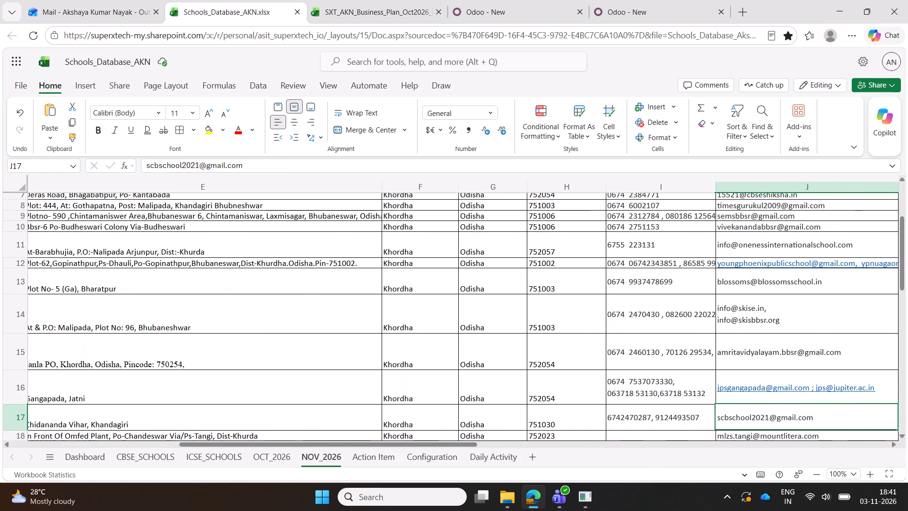
{"action": "key", "text": "Right"}
{"action": "key", "text": "Right"}
{"action": "key", "text": "Right"}
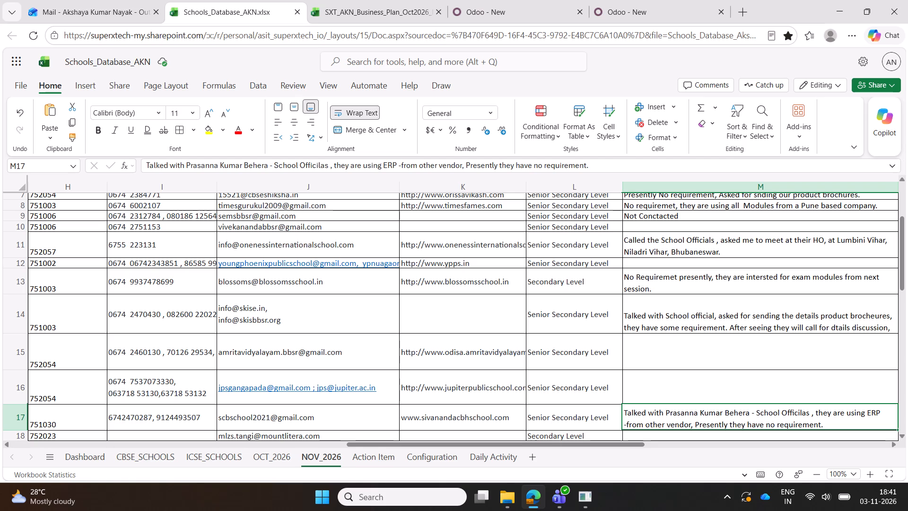
{"action": "double_click", "coordinate": [825, 426]}
{"action": "left_click_drag", "start_coordinate": [825, 426], "coordinate": [659, 419]}
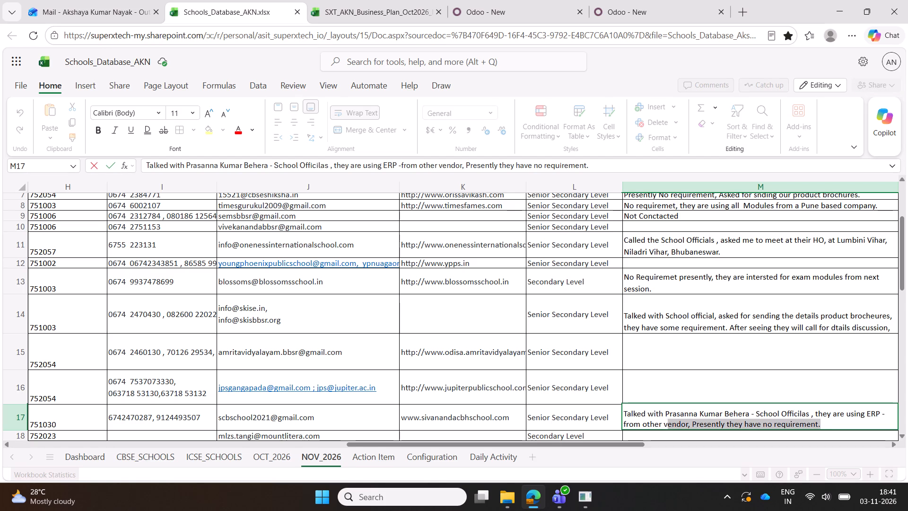
{"action": "left_click_drag", "start_coordinate": [659, 419], "coordinate": [624, 414]}
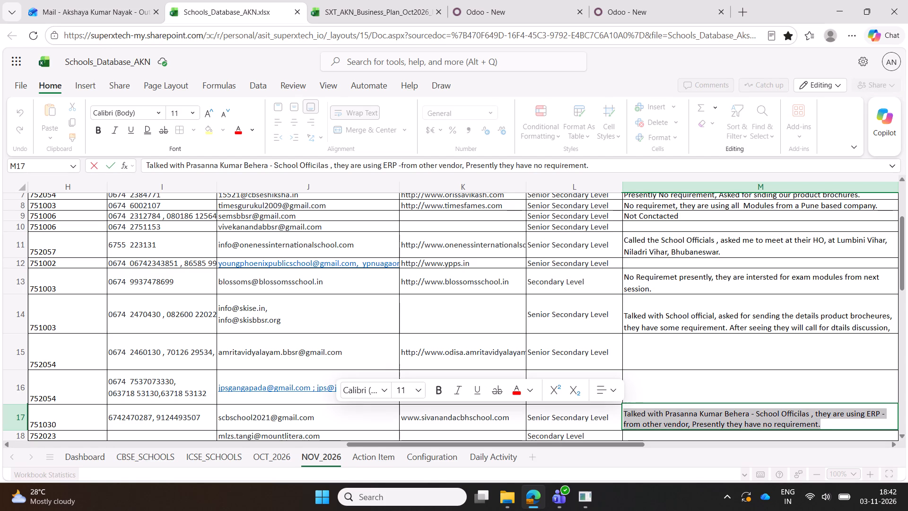
{"action": "key", "text": "ctrl+c"}
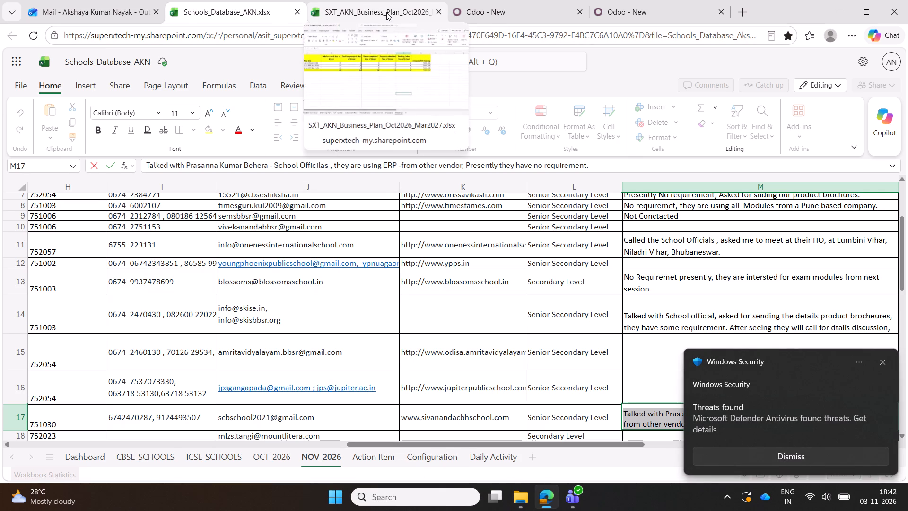
{"action": "left_click", "coordinate": [488, 460]}
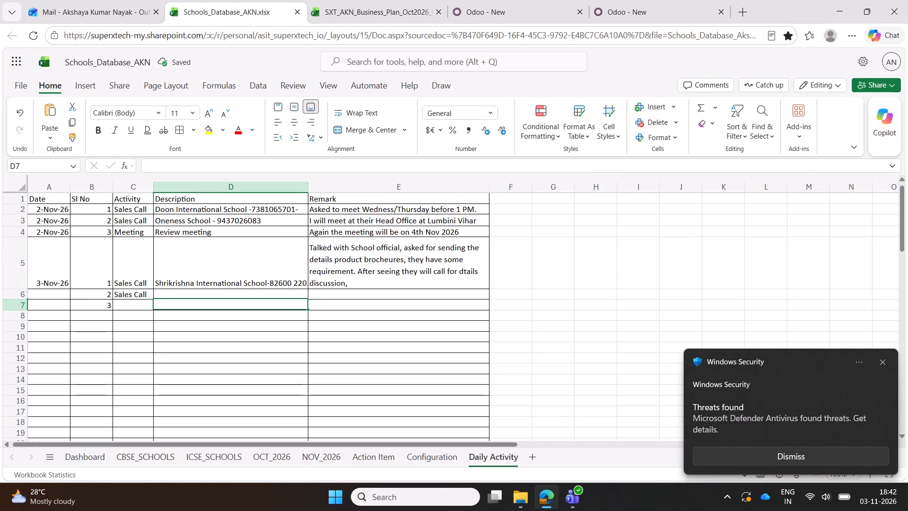
{"action": "left_click", "coordinate": [355, 300]}
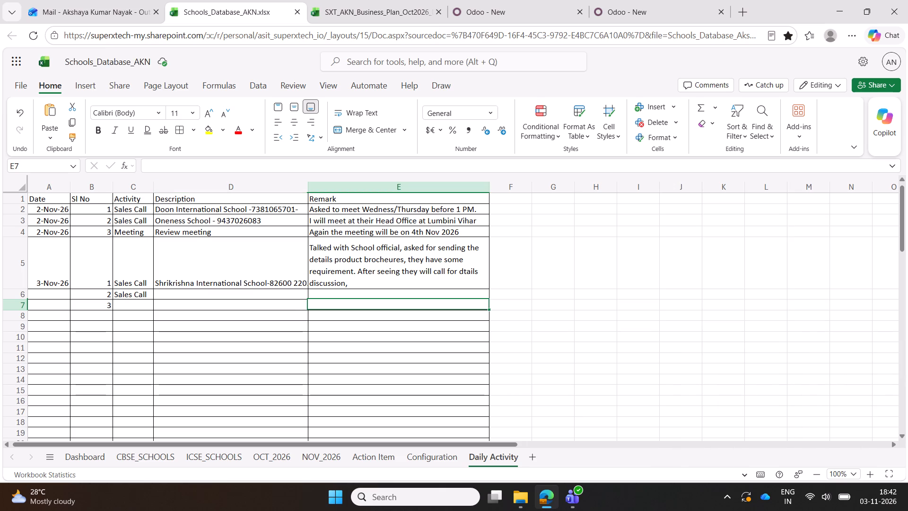
{"action": "left_click", "coordinate": [368, 294]}
{"action": "key", "text": "ctrl+v"}
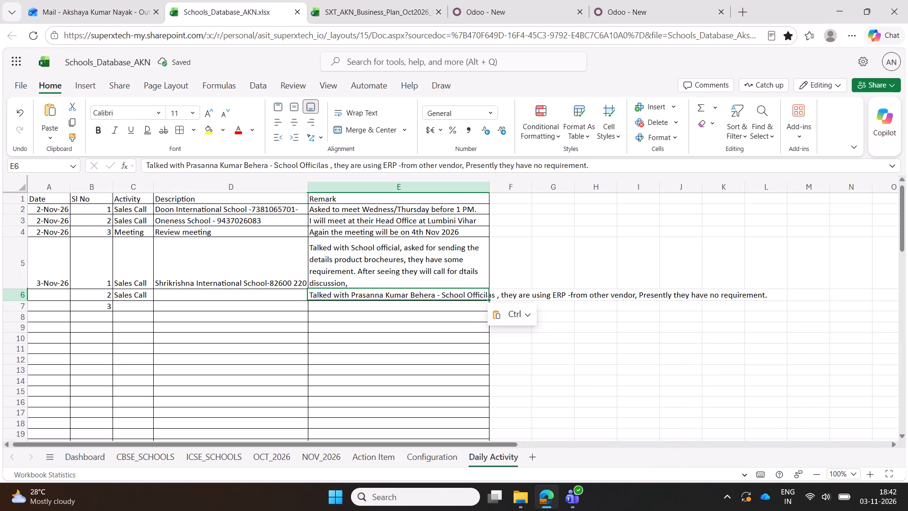
Copy the formatting of the first 3-Nov-26 entry's Remark onto the Remark of the entry below it with Format Painter.
{"action": "left_click", "coordinate": [386, 260]}
{"action": "right_click", "coordinate": [386, 260]}
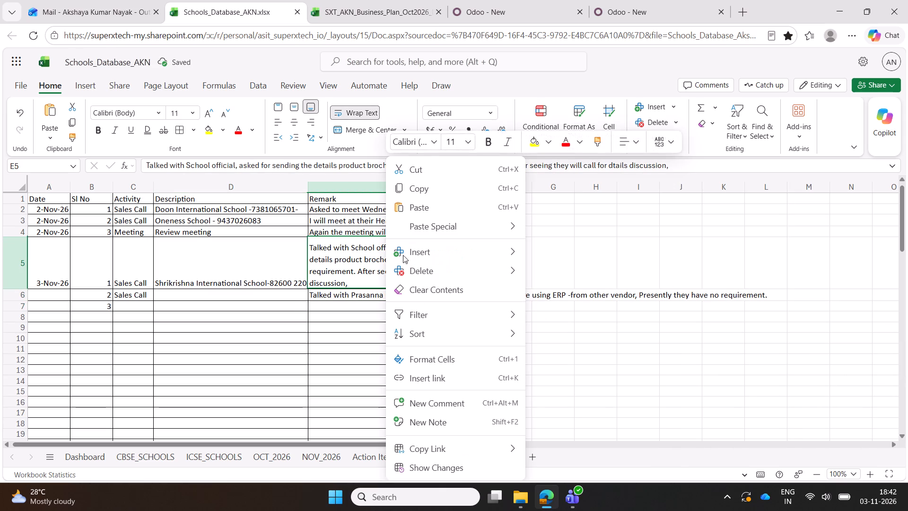
{"action": "left_click", "coordinate": [594, 143]}
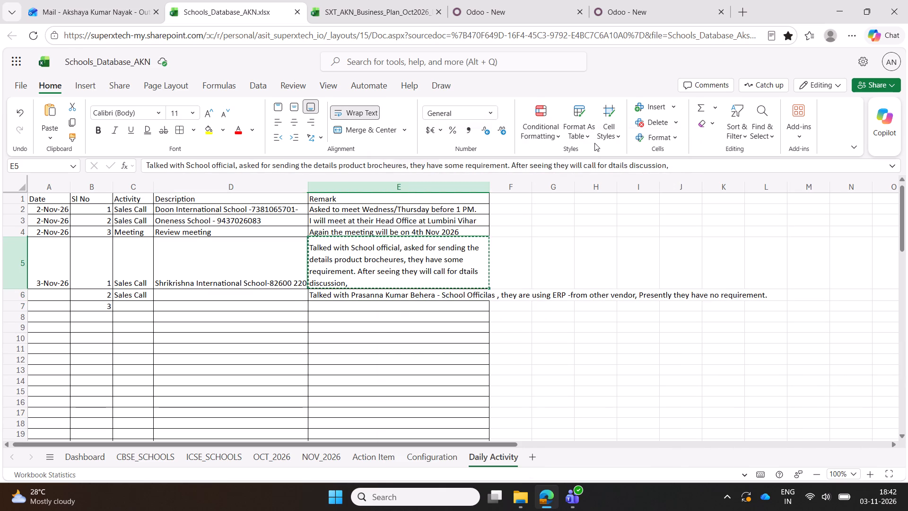
{"action": "left_click", "coordinate": [434, 291]}
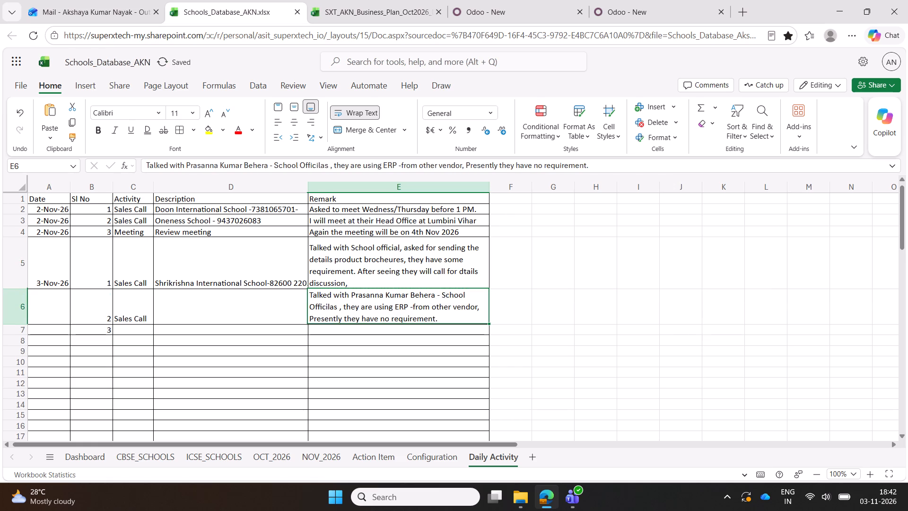
{"action": "left_click", "coordinate": [531, 319]}
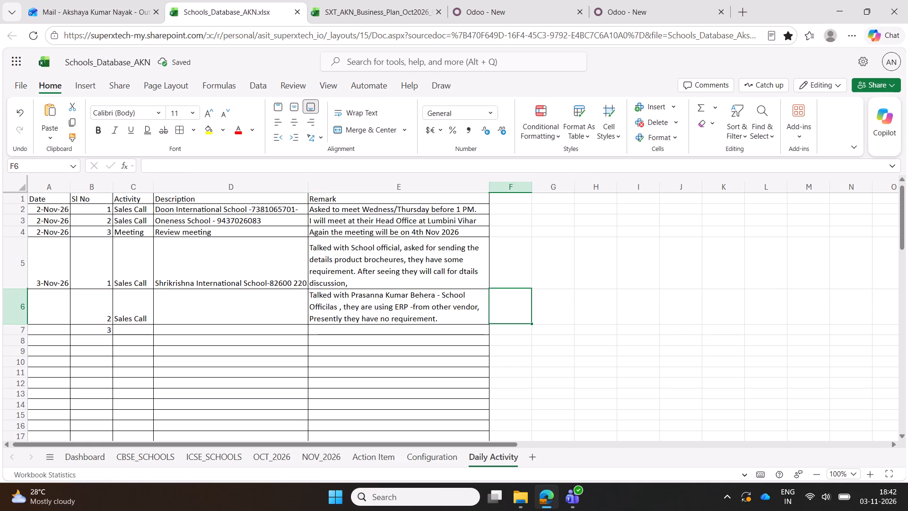
Return to the Sivananda Centenary Boys High School lead on NOV_2026 for the second 3-Nov-26 entry's empty Description.
{"action": "left_click", "coordinate": [263, 307]}
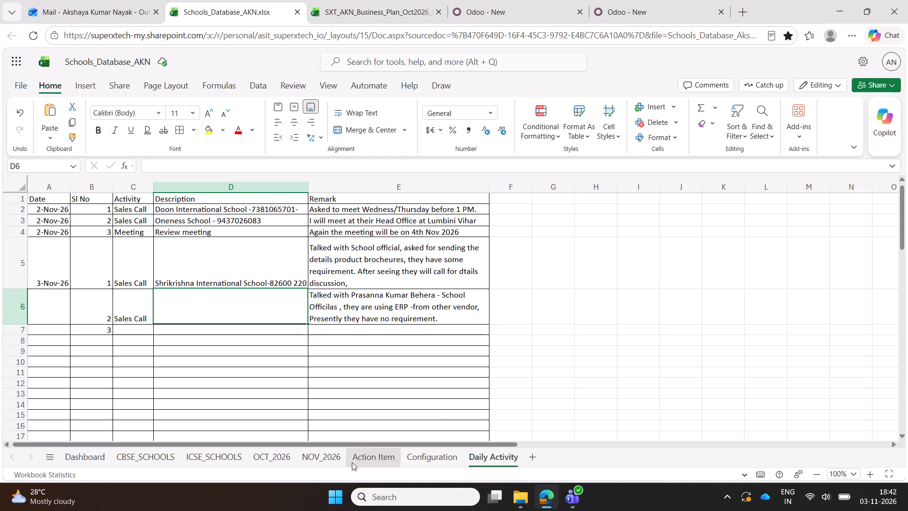
{"action": "left_click", "coordinate": [323, 462]}
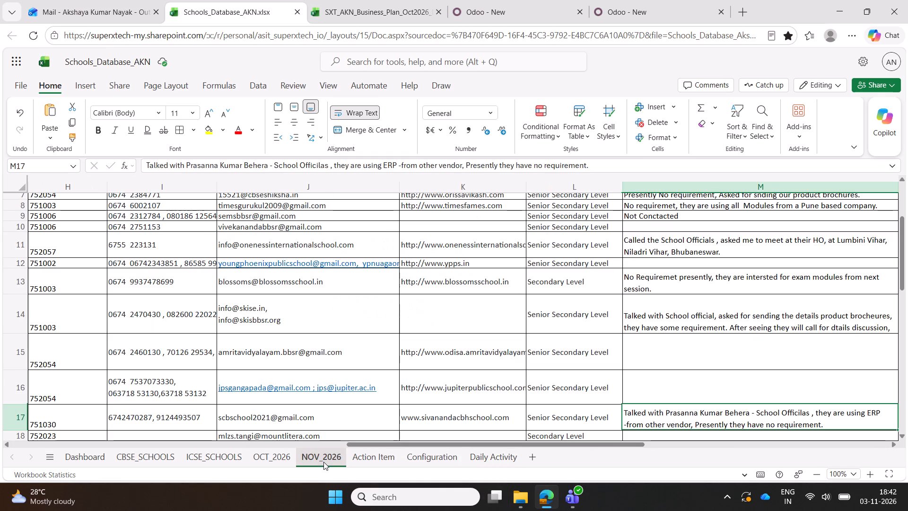
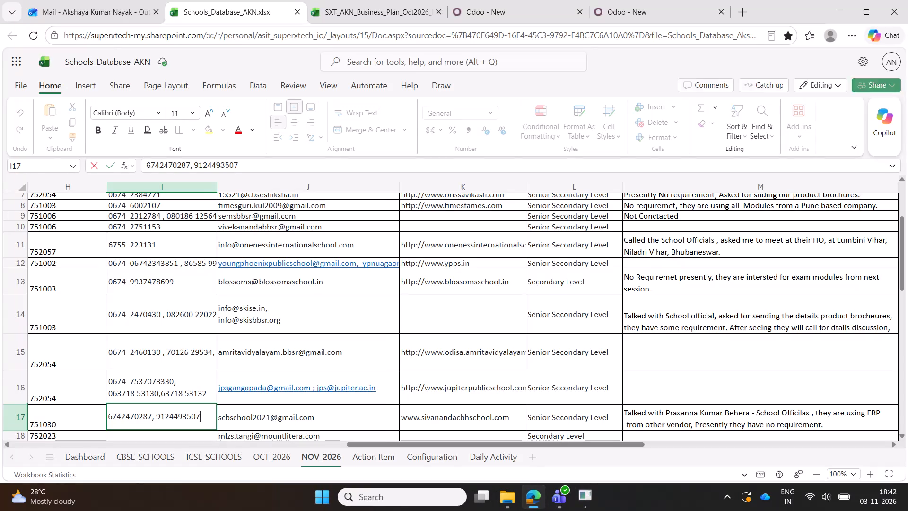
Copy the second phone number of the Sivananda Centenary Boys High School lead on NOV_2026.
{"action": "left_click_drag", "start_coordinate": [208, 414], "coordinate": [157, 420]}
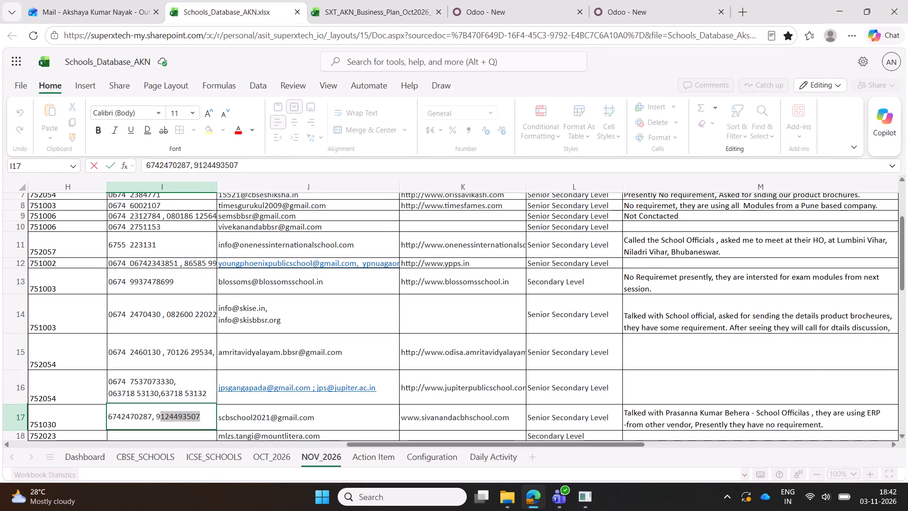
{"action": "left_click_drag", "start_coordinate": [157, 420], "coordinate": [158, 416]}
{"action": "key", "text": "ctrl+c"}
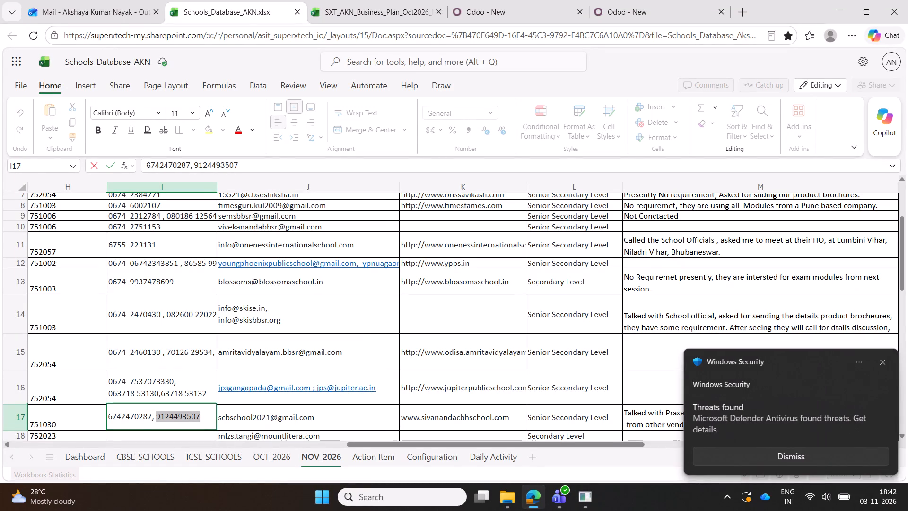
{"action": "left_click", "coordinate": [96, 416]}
Copy the school name Sivananda Centenary Boys High School from NOV_2026 into the Description of Daily Activity's second 3-Nov-26 entry.
{"action": "key", "text": "Left"}
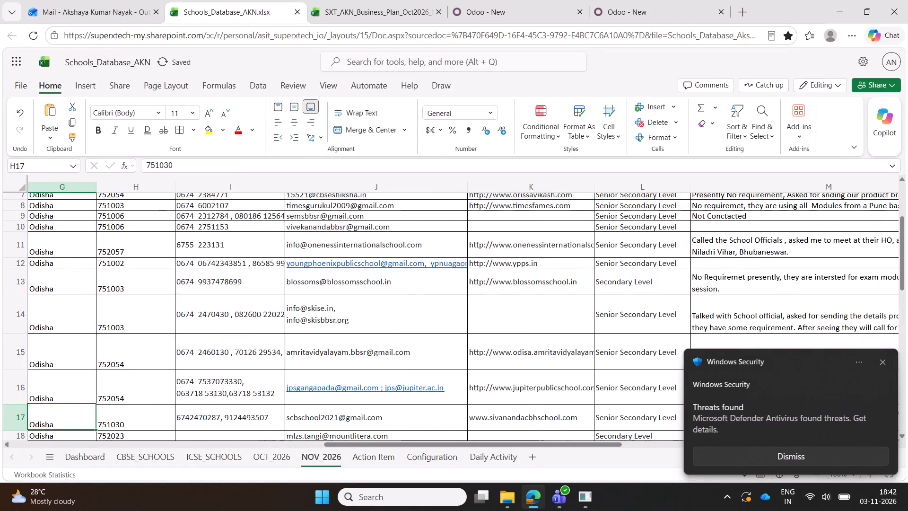
{"action": "key", "text": "Left"}
{"action": "key", "text": "Left"}
{"action": "key", "text": "Left"}
{"action": "key", "text": "Left"}
{"action": "key", "text": "Left"}
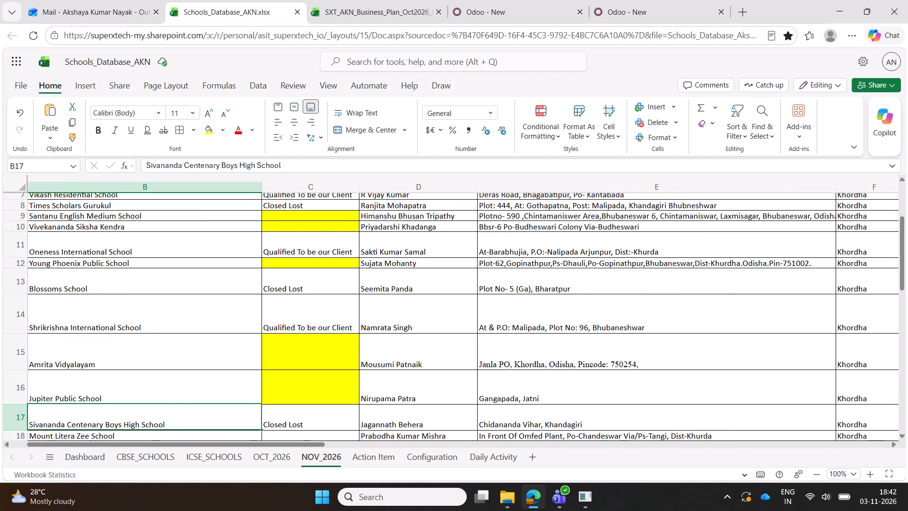
{"action": "double_click", "coordinate": [168, 424]}
{"action": "left_click_drag", "start_coordinate": [168, 424], "coordinate": [33, 427]}
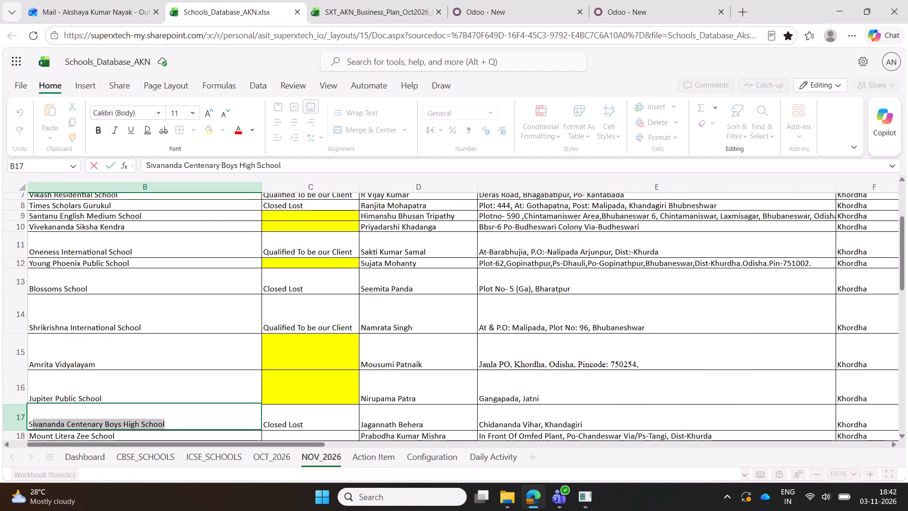
{"action": "left_click_drag", "start_coordinate": [33, 427], "coordinate": [30, 426]}
{"action": "key", "text": "ctrl+c"}
{"action": "left_click", "coordinate": [30, 426], "text": "ctrl"}
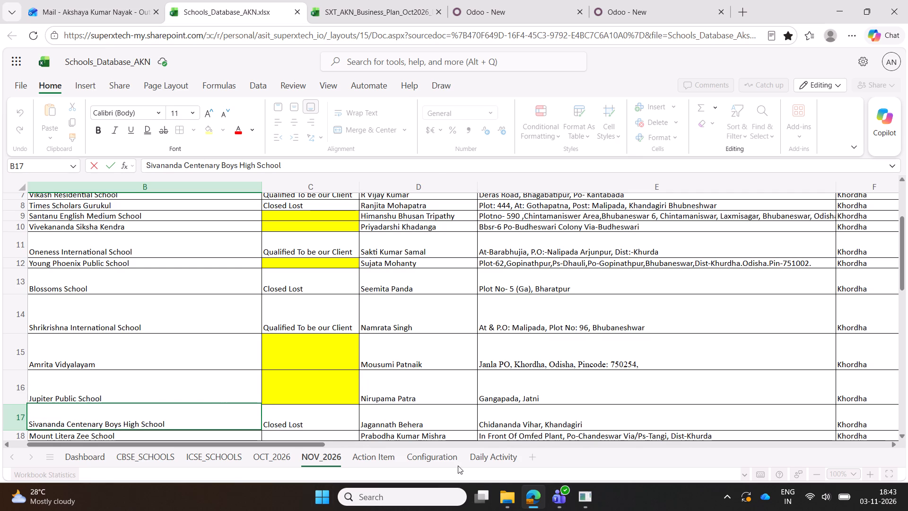
{"action": "left_click", "coordinate": [501, 462]}
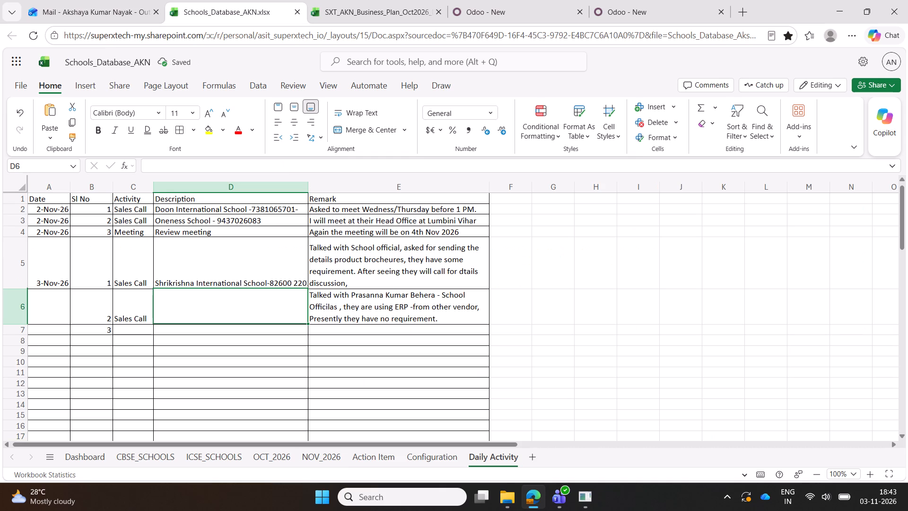
{"action": "key", "text": "ctrl+v"}
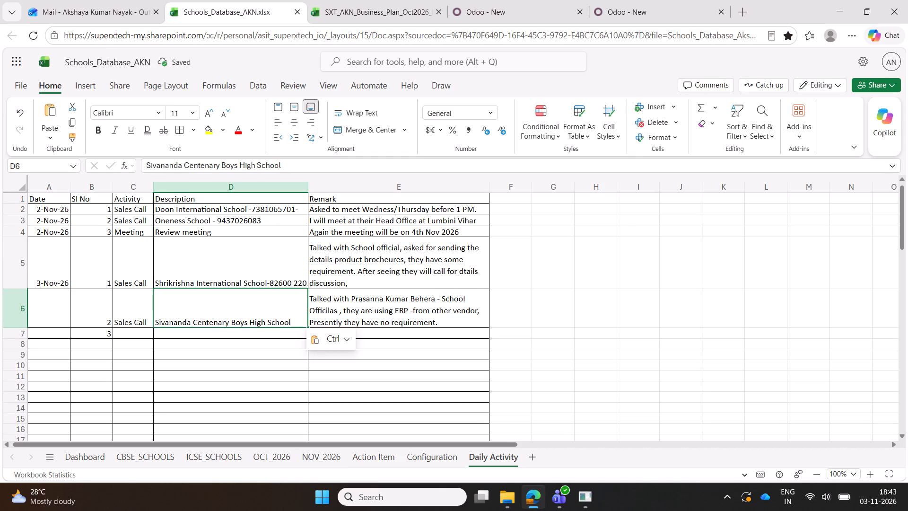
Append a hyphen and the lead's second phone number from NOV_2026 to the Sivananda Centenary Boys High School Description on Daily Activity.
{"action": "double_click", "coordinate": [296, 321]}
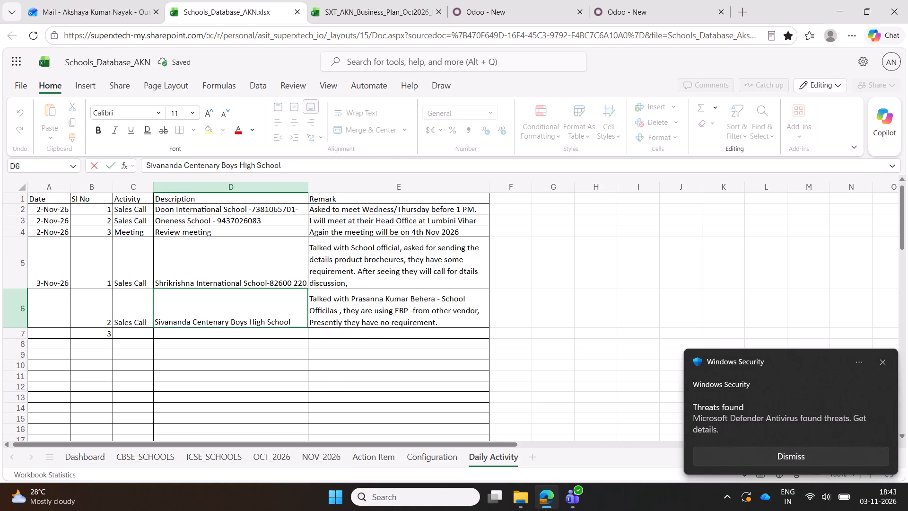
{"action": "key", "text": "minus"}
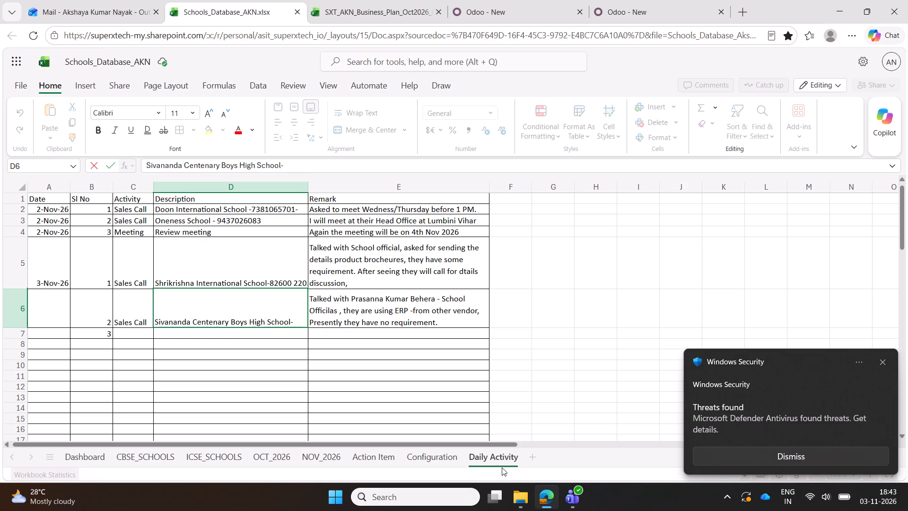
{"action": "left_click", "coordinate": [338, 457]}
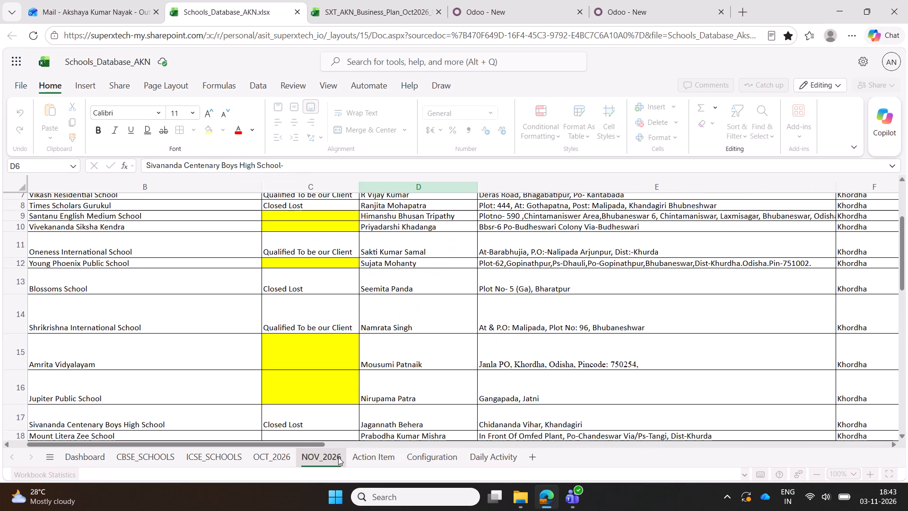
{"action": "left_click", "coordinate": [402, 422]}
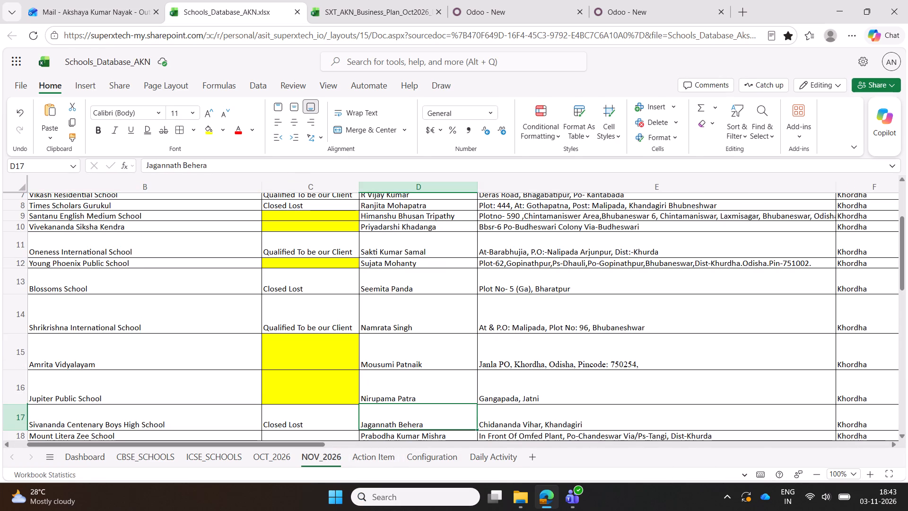
{"action": "key", "text": "Right"}
{"action": "key", "text": "Right"}
{"action": "key", "text": "Right"}
{"action": "key", "text": "Right"}
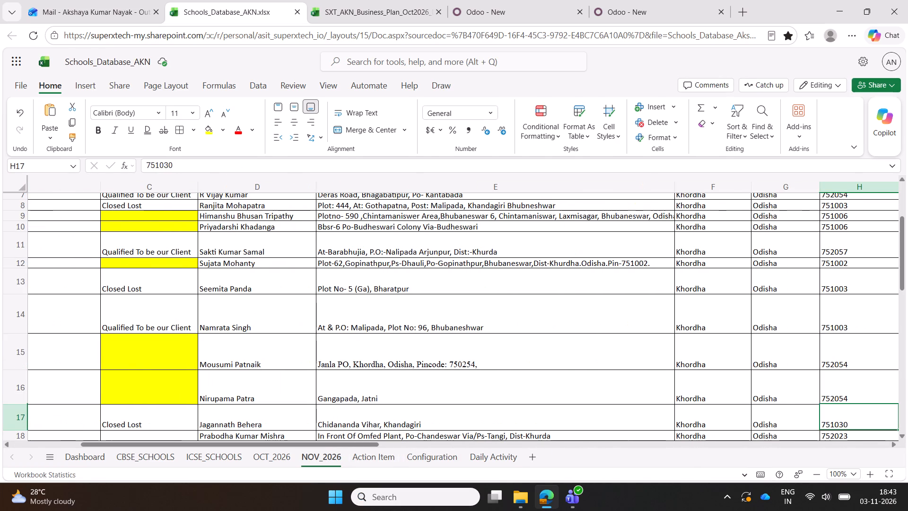
{"action": "key", "text": "Right"}
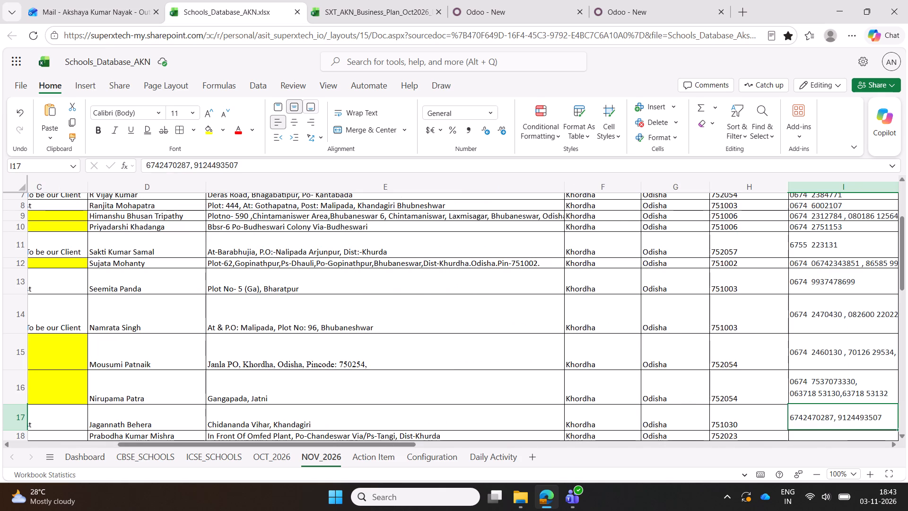
{"action": "double_click", "coordinate": [884, 421]}
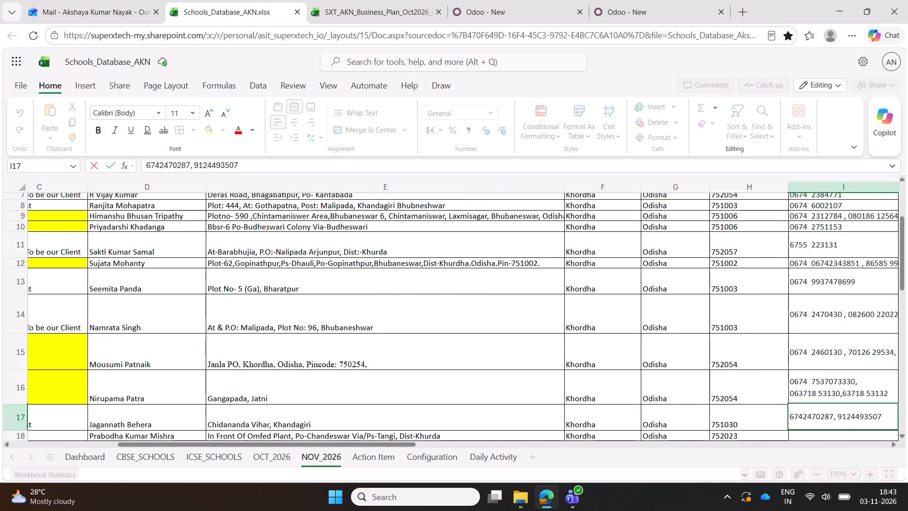
{"action": "left_click_drag", "start_coordinate": [884, 421], "coordinate": [838, 415]}
{"action": "key", "text": "ctrl+c"}
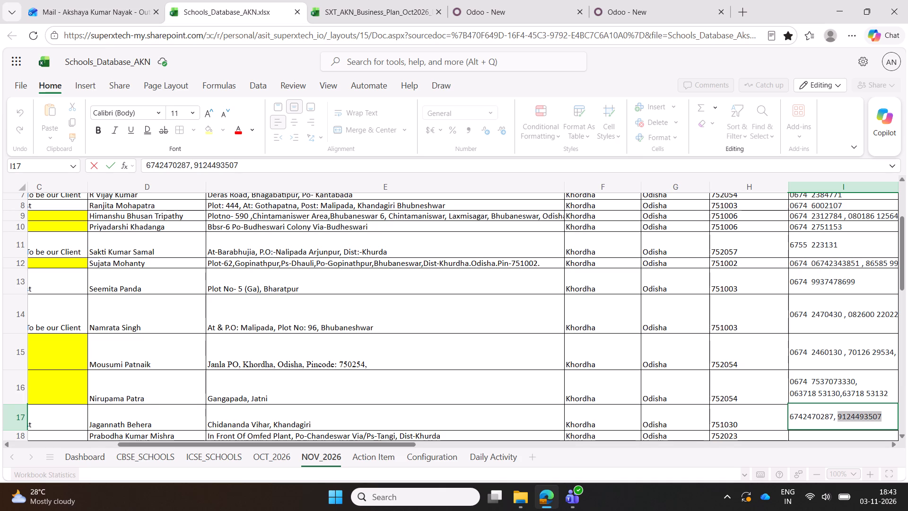
{"action": "key", "text": "ctrl+c"}
{"action": "left_click", "coordinate": [489, 455]}
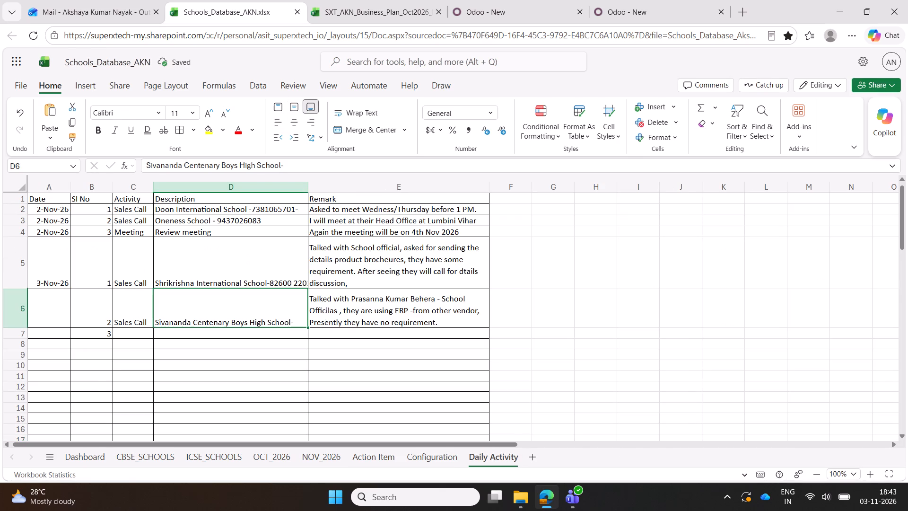
{"action": "double_click", "coordinate": [301, 320]}
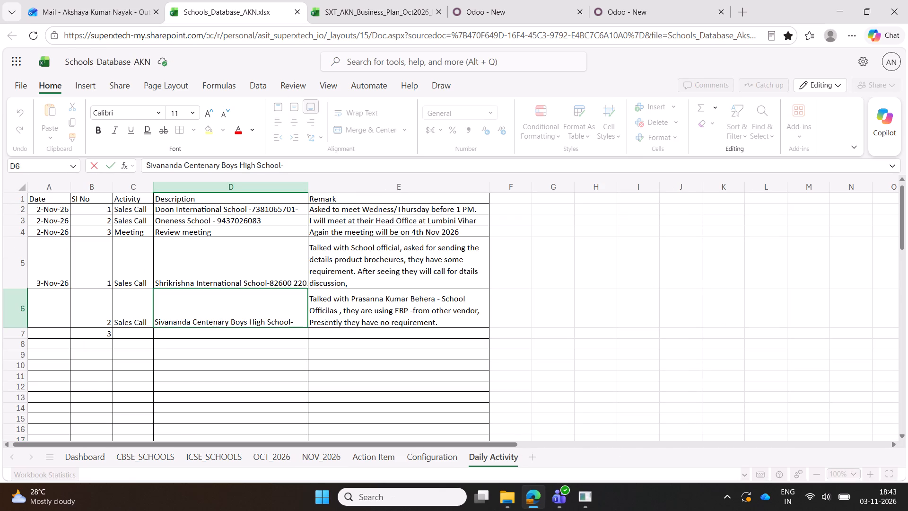
{"action": "key", "text": "ctrl+v"}
{"action": "left_click", "coordinate": [291, 349]}
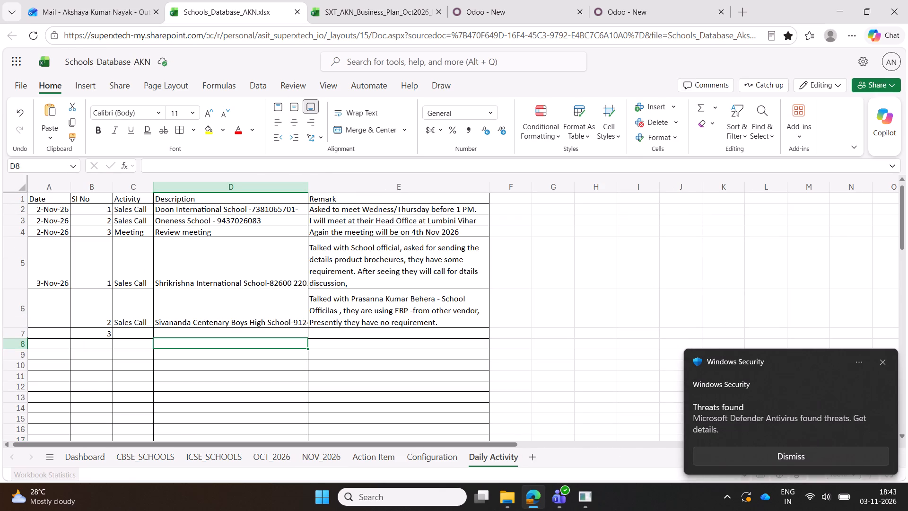
Copy the Remark formatting of the Shrikrishna International School entry onto its Description with Format Painter.
{"action": "left_click", "coordinate": [289, 276]}
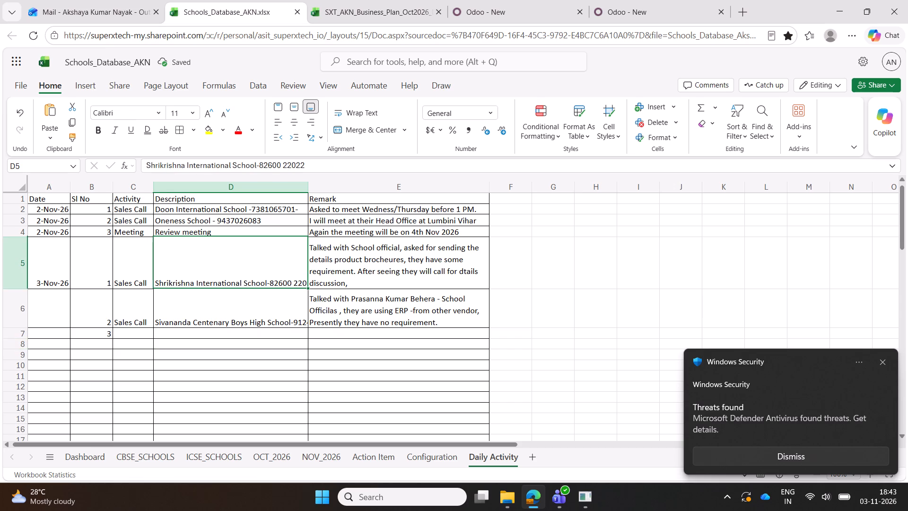
{"action": "left_click", "coordinate": [332, 270]}
{"action": "right_click", "coordinate": [332, 270]}
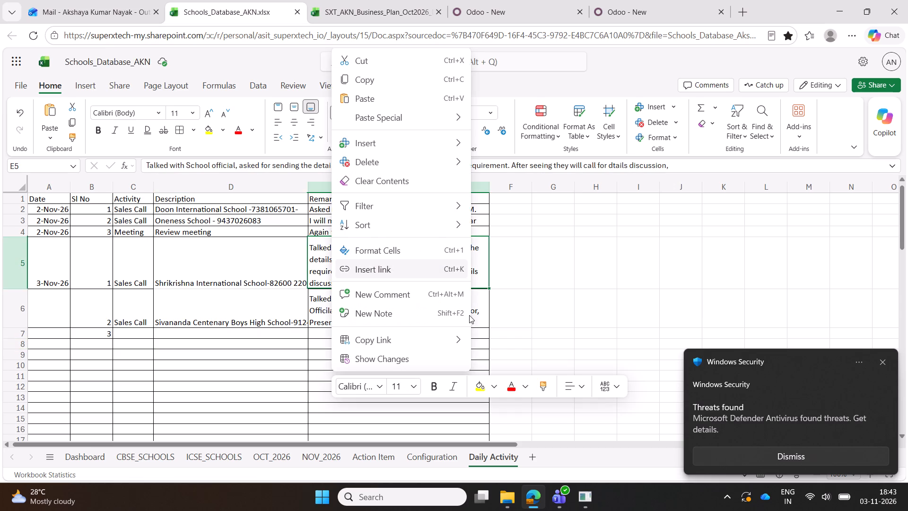
{"action": "left_click", "coordinate": [540, 389]}
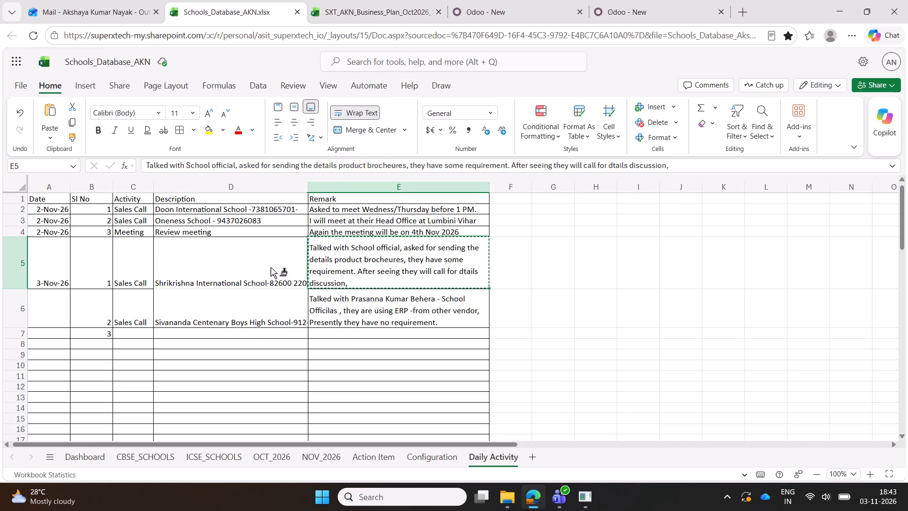
{"action": "left_click", "coordinate": [271, 267]}
Copy the Remark formatting of the Sivananda Centenary Boys High School entry onto its Description with Format Painter.
{"action": "left_click", "coordinate": [256, 313]}
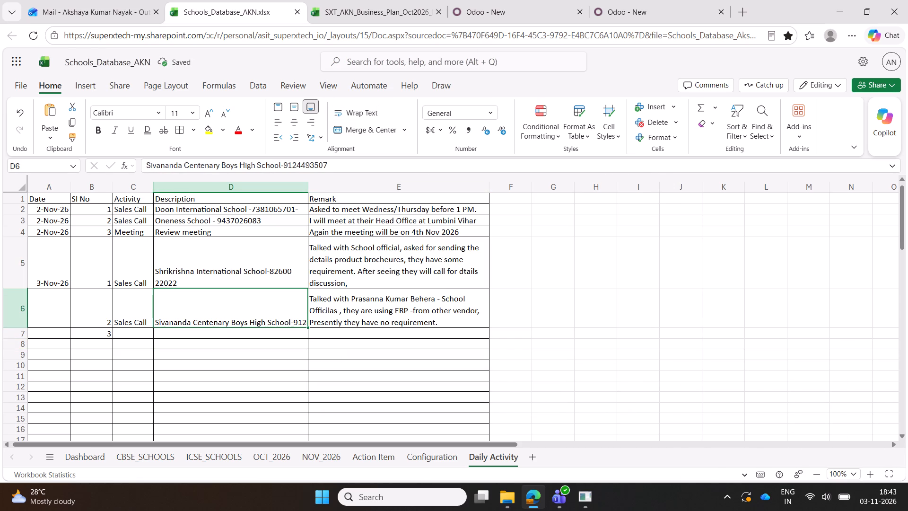
{"action": "left_click", "coordinate": [327, 312]}
{"action": "right_click", "coordinate": [327, 312]}
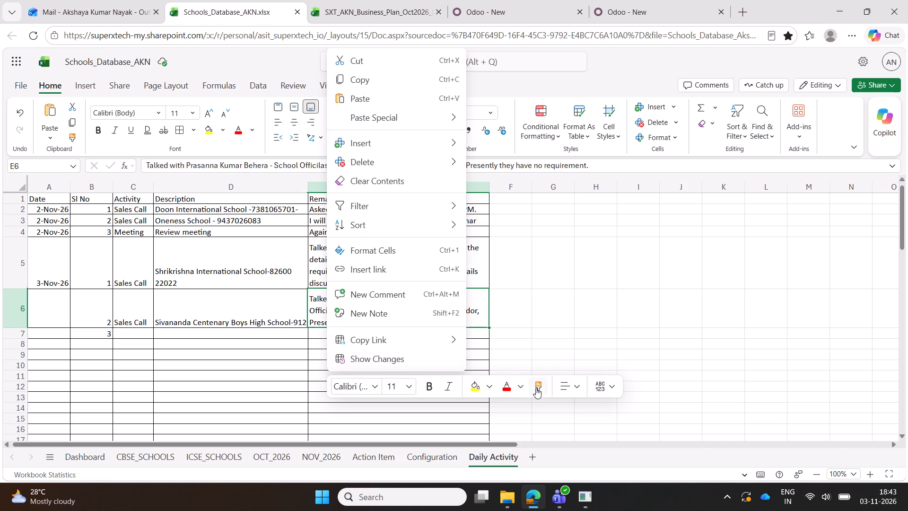
{"action": "left_click", "coordinate": [536, 388]}
{"action": "left_click", "coordinate": [244, 301]}
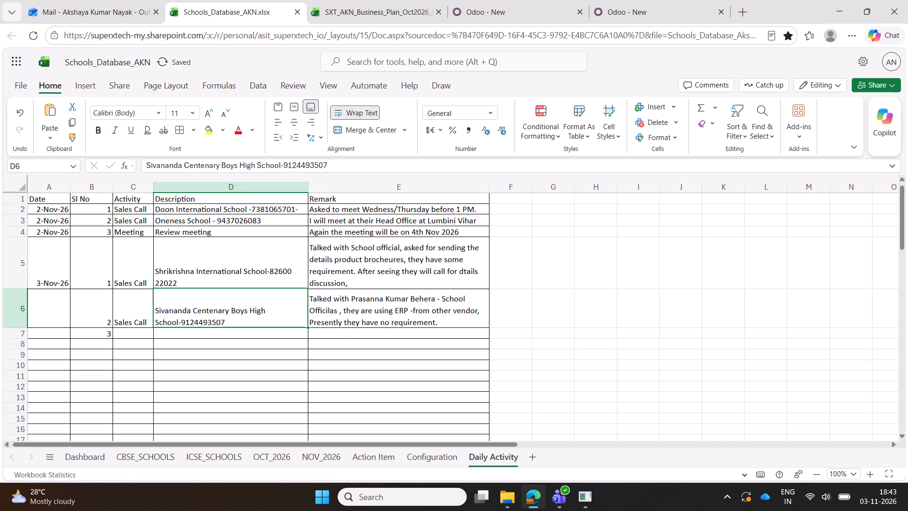
{"action": "left_click", "coordinate": [228, 356]}
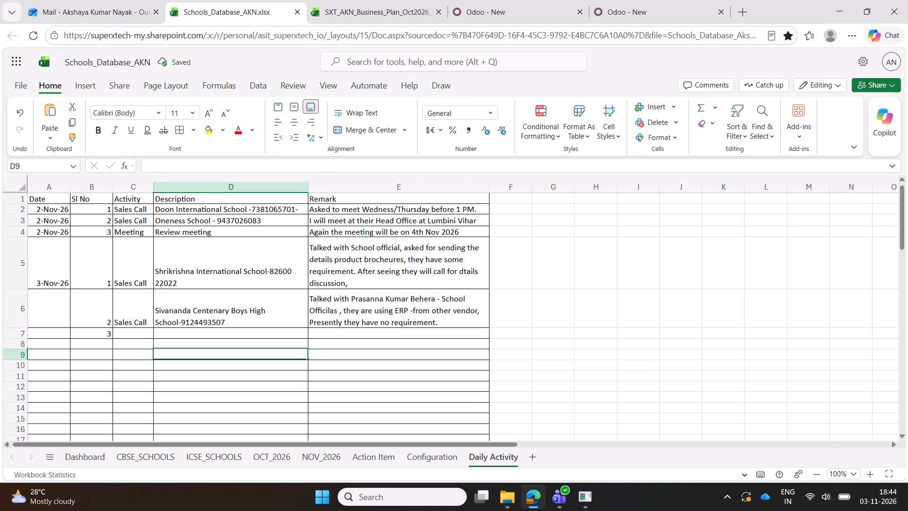
Examine the NOV_2026 leads listed below Sivananda Centenary Boys High School, checking their lead status, phone and Remark columns for the next call to log.
{"action": "left_click", "coordinate": [143, 339]}
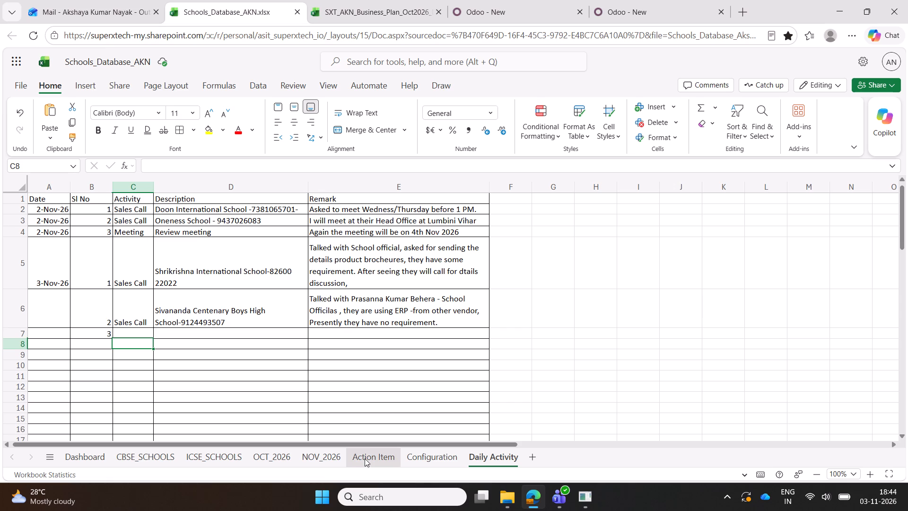
{"action": "left_click", "coordinate": [306, 461]}
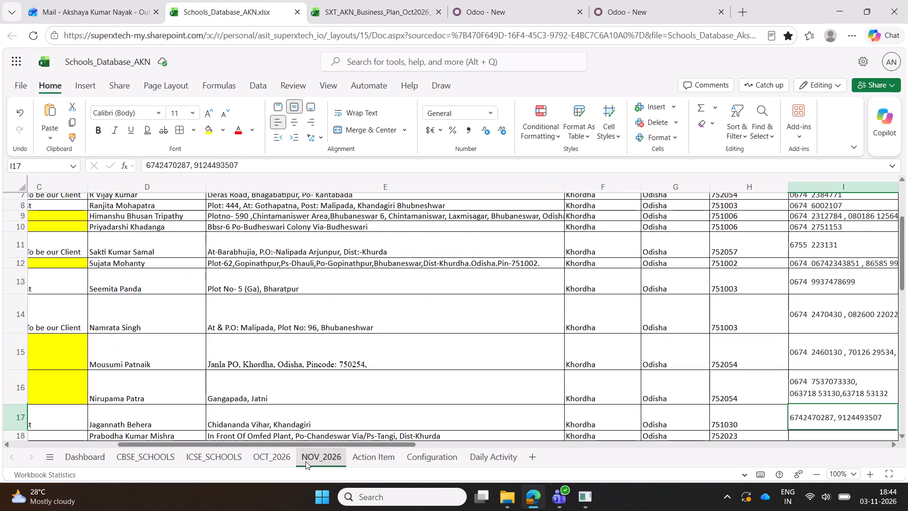
{"action": "key", "text": "Down"}
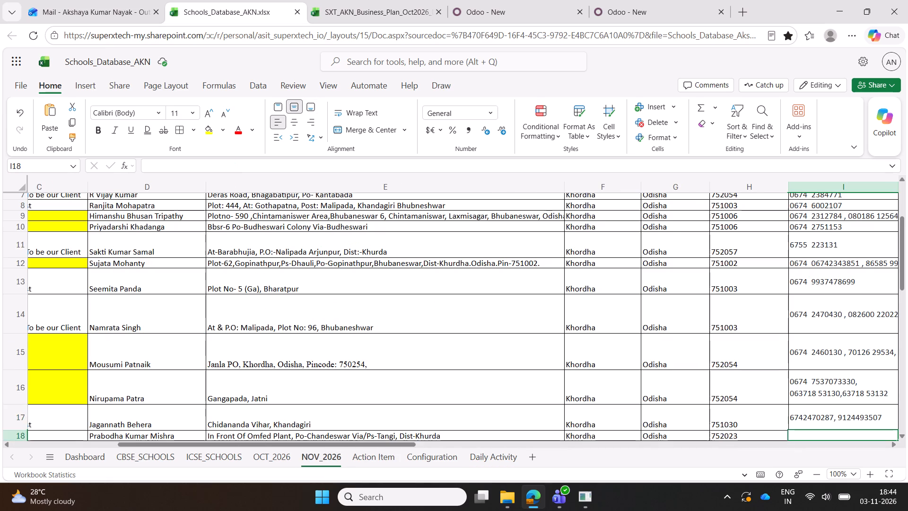
{"action": "key", "text": "Down"}
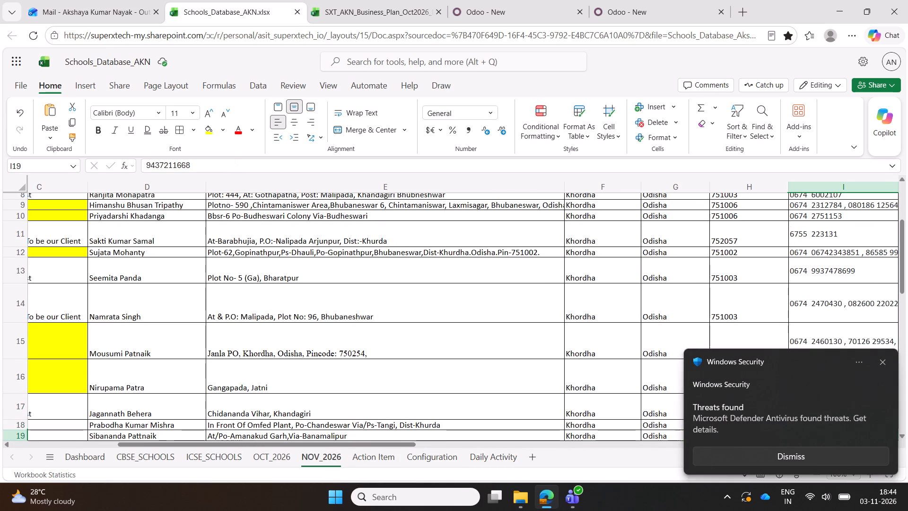
{"action": "key", "text": "Left"}
{"action": "key", "text": "Left"}
{"action": "key", "text": "Left"}
{"action": "key", "text": "Left"}
{"action": "key", "text": "Left"}
{"action": "key", "text": "Left"}
{"action": "key", "text": "Left"}
{"action": "key", "text": "Left"}
{"action": "key", "text": "Left"}
{"action": "key", "text": "Left"}
{"action": "key", "text": "Left"}
{"action": "key", "text": "Left"}
{"action": "key", "text": "Left"}
{"action": "key", "text": "Left"}
{"action": "key", "text": "Left"}
{"action": "key", "text": "Left"}
{"action": "key", "text": "Left"}
{"action": "key", "text": "Left"}
{"action": "key", "text": "Left"}
{"action": "key", "text": "Left"}
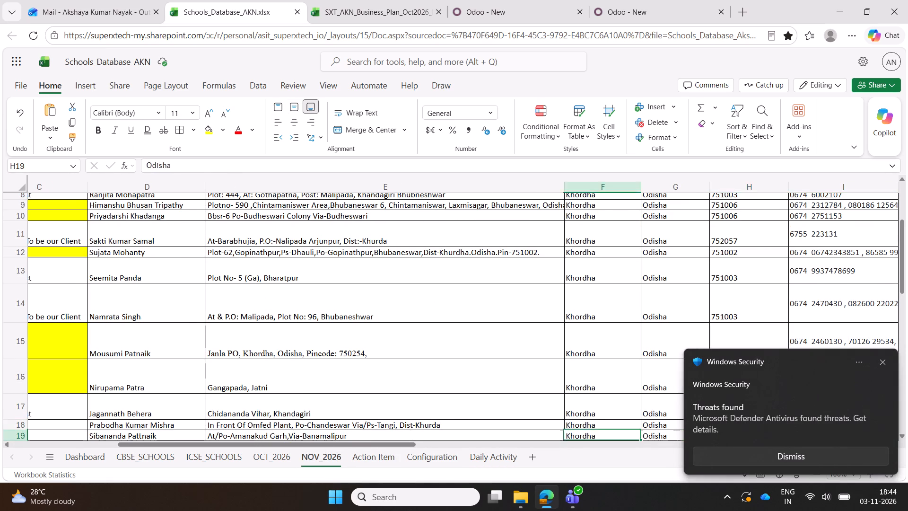
{"action": "key", "text": "Down"}
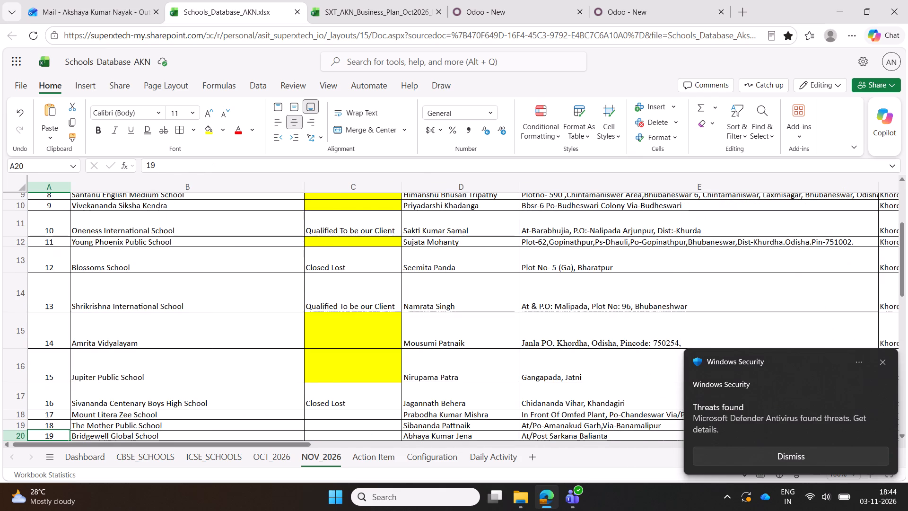
{"action": "key", "text": "Down"}
{"action": "key", "text": "Down"}
{"action": "key", "text": "Down"}
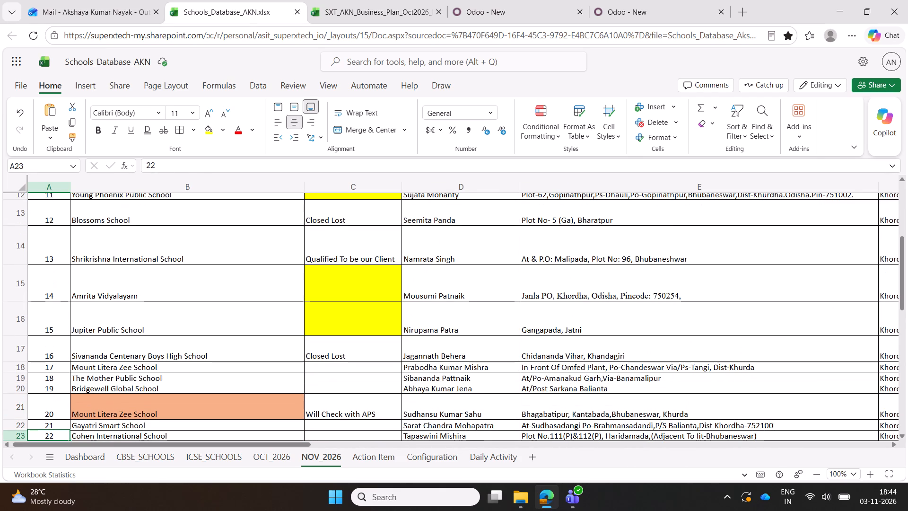
{"action": "key", "text": "Up"}
{"action": "key", "text": "Up"}
{"action": "key", "text": "Up"}
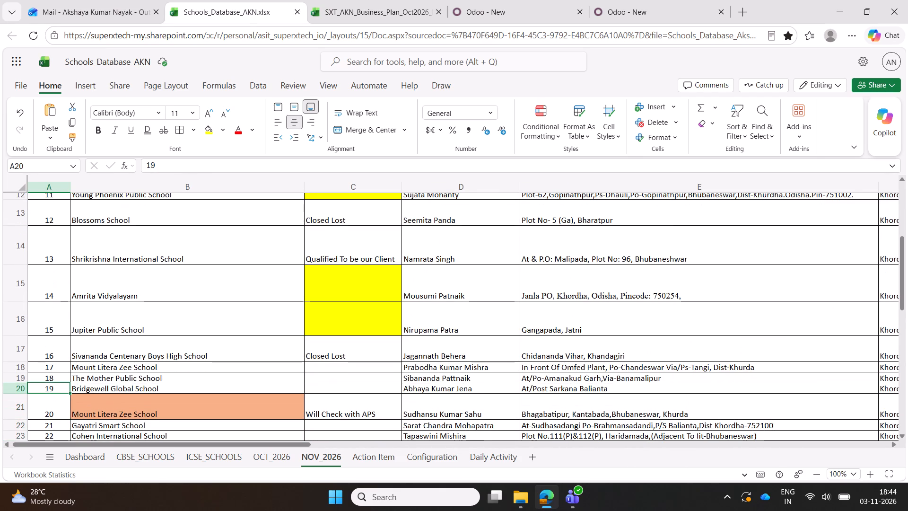
{"action": "key", "text": "Up"}
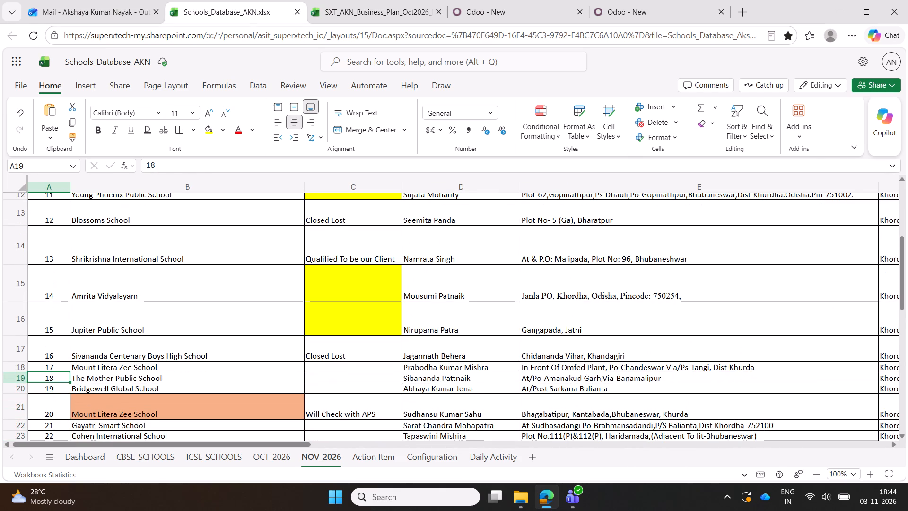
{"action": "key", "text": "Right"}
{"action": "key", "text": "Right"}
{"action": "key", "text": "Right"}
{"action": "key", "text": "Right"}
{"action": "key", "text": "Right"}
{"action": "key", "text": "Right"}
{"action": "key", "text": "Right"}
{"action": "key", "text": "Right"}
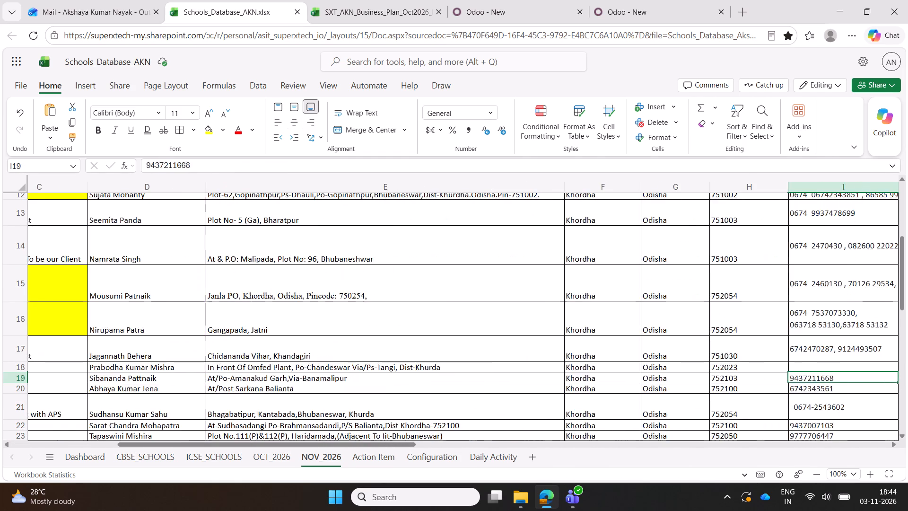
{"action": "key", "text": "Right"}
{"action": "key", "text": "Right"}
{"action": "key", "text": "Right"}
{"action": "key", "text": "Right"}
{"action": "key", "text": "Right"}
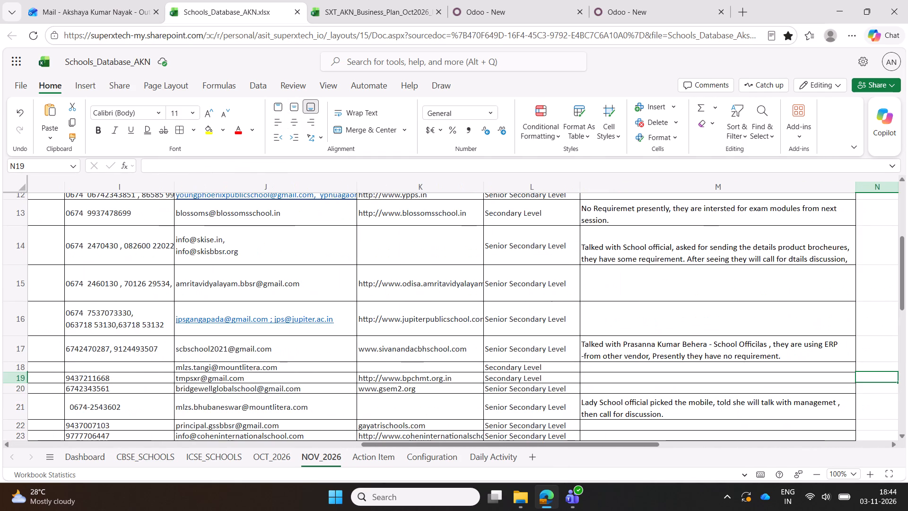
{"action": "key", "text": "Down"}
{"action": "key", "text": "Down"}
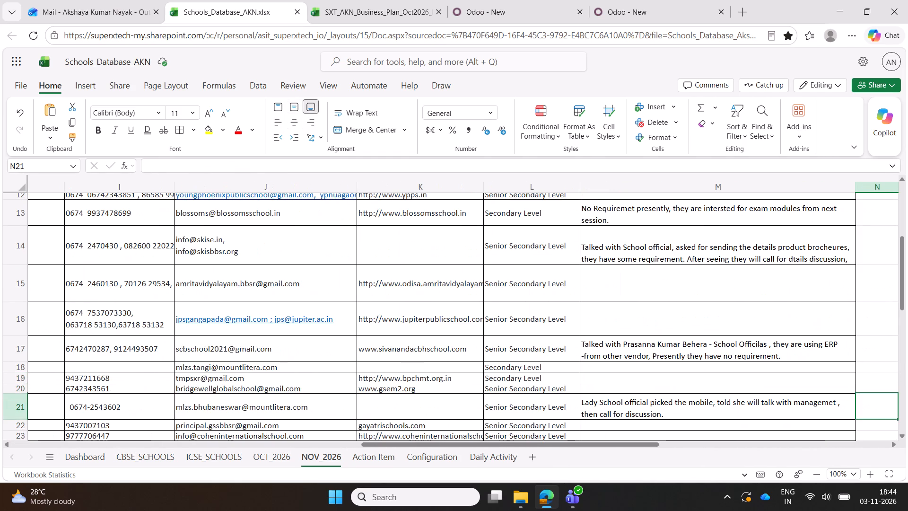
{"action": "key", "text": "Down"}
{"action": "key", "text": "Down"}
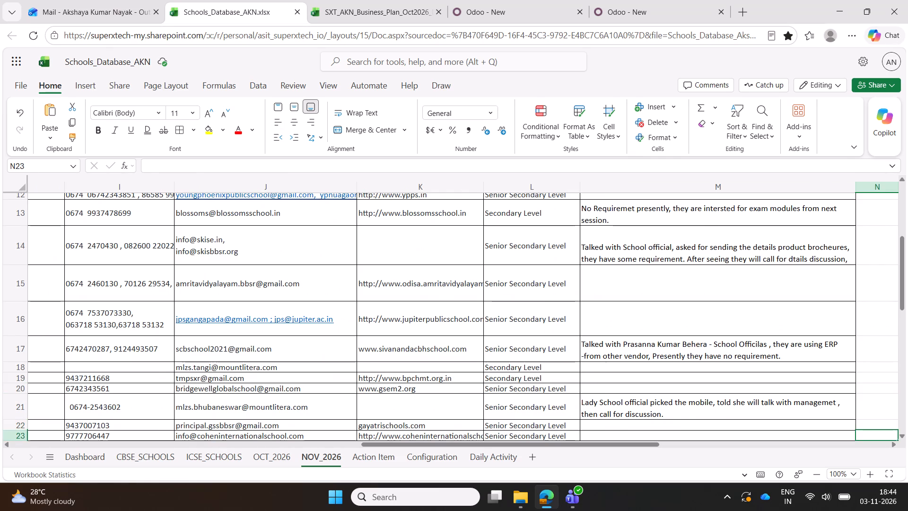
Look through the NOV_2026 leads from Cohen International School down a few rows, then back up to the first schools on the list.
{"action": "key", "text": "Left"}
{"action": "key", "text": "Left"}
{"action": "key", "text": "Left"}
{"action": "key", "text": "Left"}
{"action": "key", "text": "Left"}
{"action": "key", "text": "Left"}
{"action": "key", "text": "Left"}
{"action": "key", "text": "Left"}
{"action": "key", "text": "Left"}
{"action": "key", "text": "Left"}
{"action": "key", "text": "Down"}
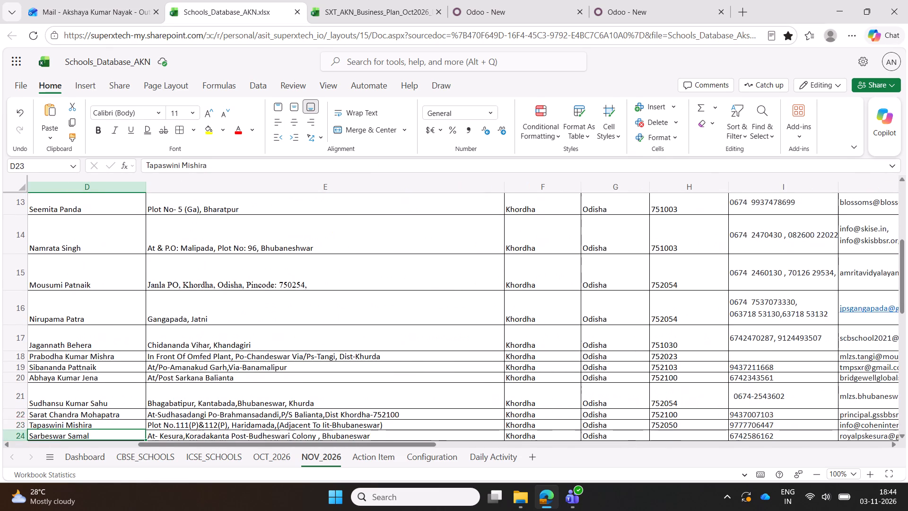
{"action": "key", "text": "Down"}
{"action": "key", "text": "Down"}
{"action": "key", "text": "Down"}
{"action": "key", "text": "Up"}
{"action": "key", "text": "Up"}
{"action": "key", "text": "Up"}
{"action": "key", "text": "Up"}
{"action": "key", "text": "Up"}
{"action": "key", "text": "Up"}
{"action": "key", "text": "Up"}
{"action": "key", "text": "Up"}
{"action": "key", "text": "Up"}
{"action": "key", "text": "Up"}
{"action": "key", "text": "Up"}
{"action": "key", "text": "Up"}
{"action": "key", "text": "Up"}
{"action": "key", "text": "Up"}
{"action": "key", "text": "Up"}
{"action": "key", "text": "Up"}
{"action": "key", "text": "Up"}
{"action": "key", "text": "Up"}
{"action": "key", "text": "Up"}
{"action": "key", "text": "Up"}
{"action": "key", "text": "Up"}
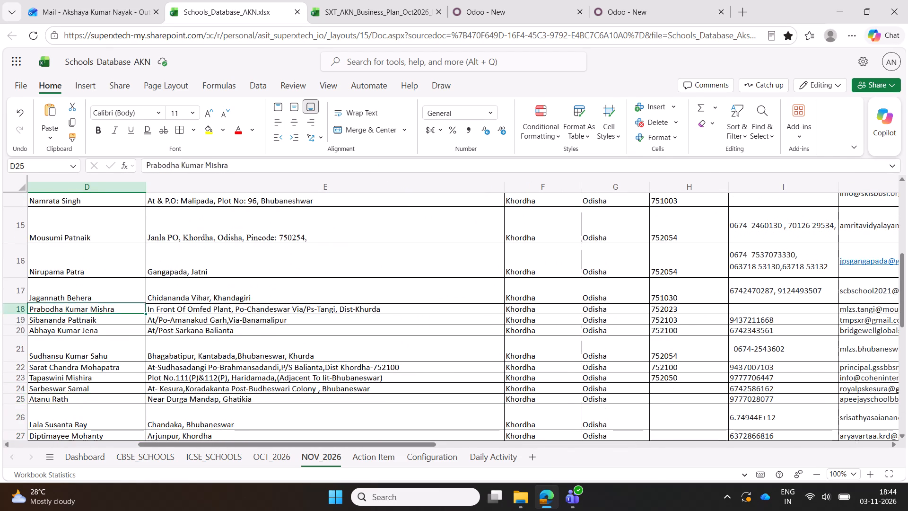
{"action": "key", "text": "Down"}
{"action": "key", "text": "Down"}
{"action": "key", "text": "Down"}
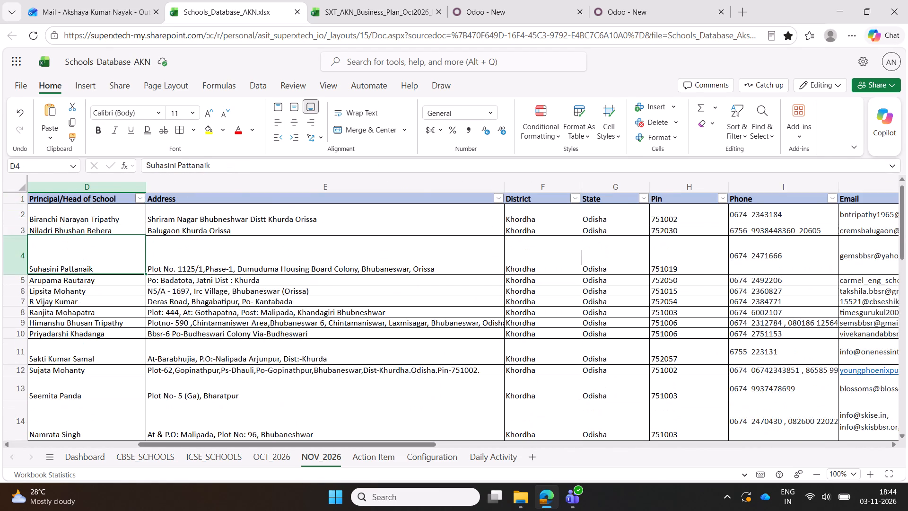
{"action": "key", "text": "Left"}
{"action": "key", "text": "Left"}
{"action": "key", "text": "Left"}
{"action": "key", "text": "Left"}
{"action": "key", "text": "Left"}
{"action": "key", "text": "Left"}
{"action": "key", "text": "Left"}
{"action": "key", "text": "Left"}
{"action": "key", "text": "Left"}
{"action": "key", "text": "Left"}
{"action": "key", "text": "Left"}
{"action": "key", "text": "Left"}
{"action": "key", "text": "Left"}
{"action": "key", "text": "Left"}
{"action": "key", "text": "Left"}
{"action": "key", "text": "Left"}
{"action": "key", "text": "Left"}
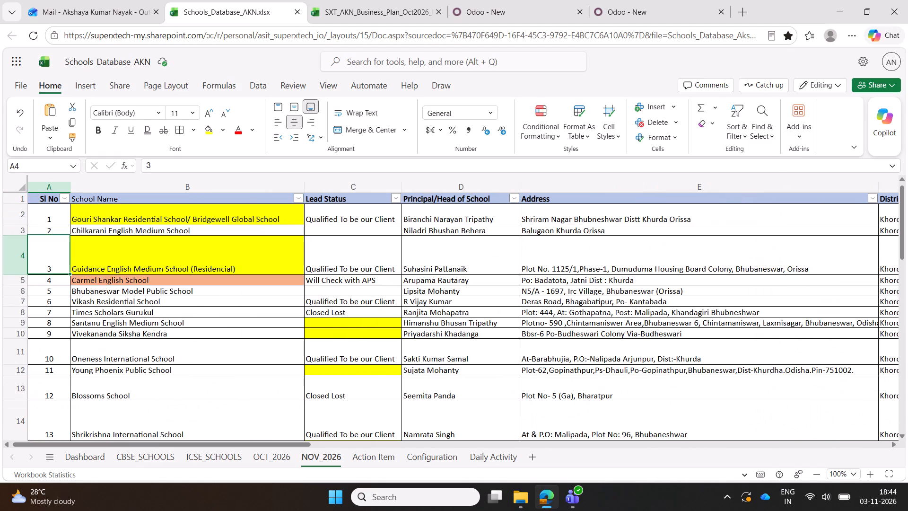
Check the NOV_2026 leads down to Santanu English Medium School and review that school's phone and Remark details.
{"action": "key", "text": "Down"}
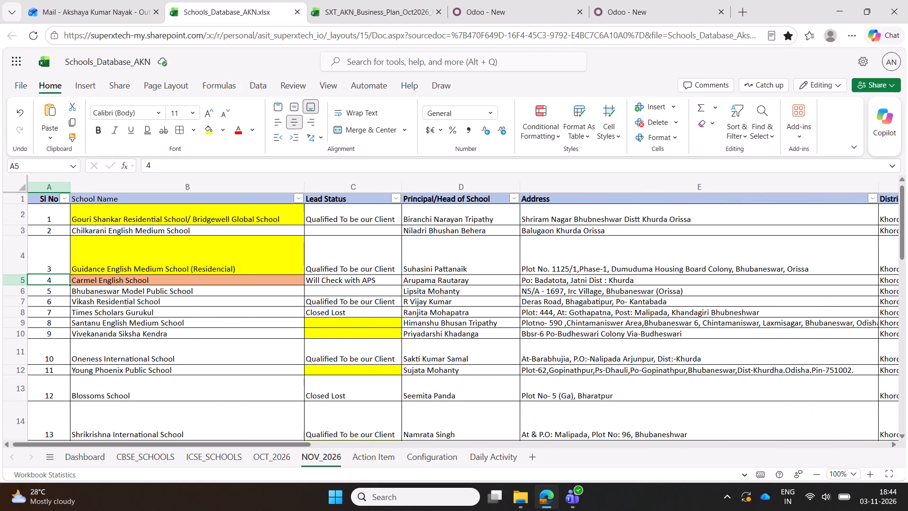
{"action": "key", "text": "Down"}
{"action": "key", "text": "Down"}
{"action": "key", "text": "Down"}
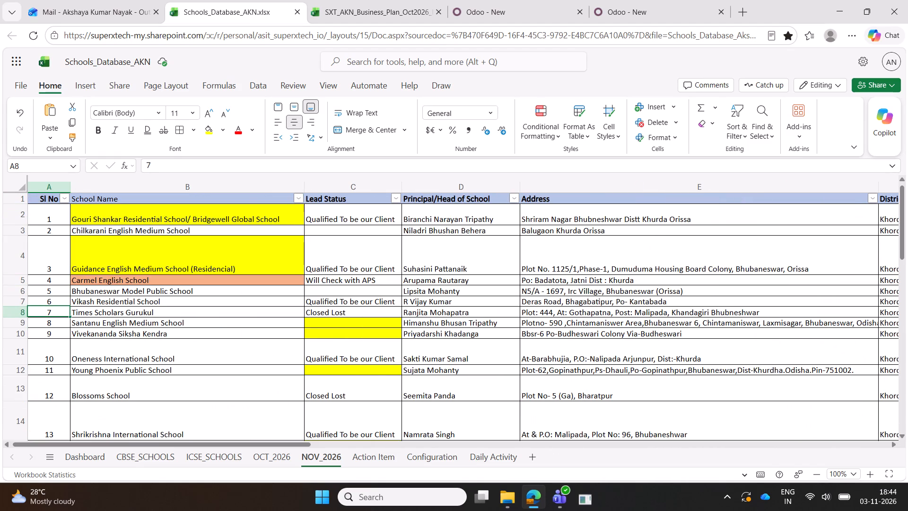
{"action": "key", "text": "Down"}
{"action": "key", "text": "Right"}
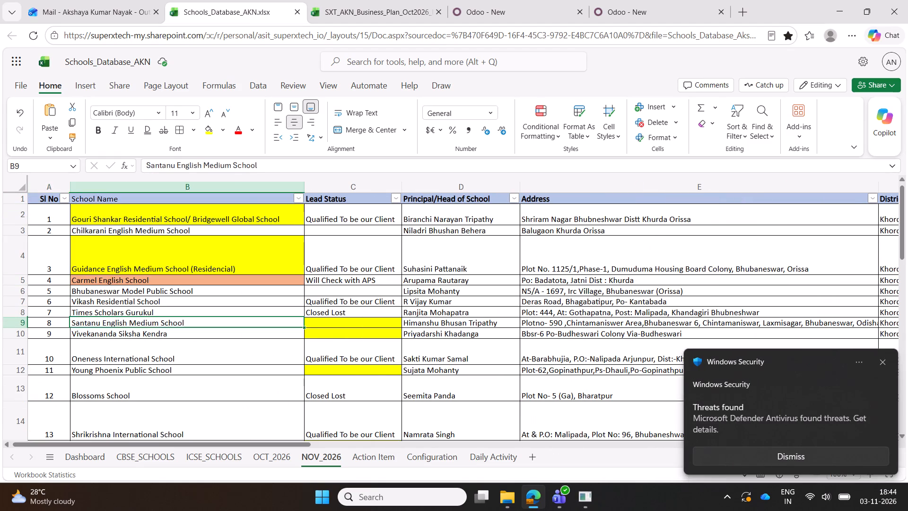
{"action": "key", "text": "Right"}
{"action": "key", "text": "Right"}
{"action": "key", "text": "Right"}
{"action": "key", "text": "Right"}
{"action": "key", "text": "Right"}
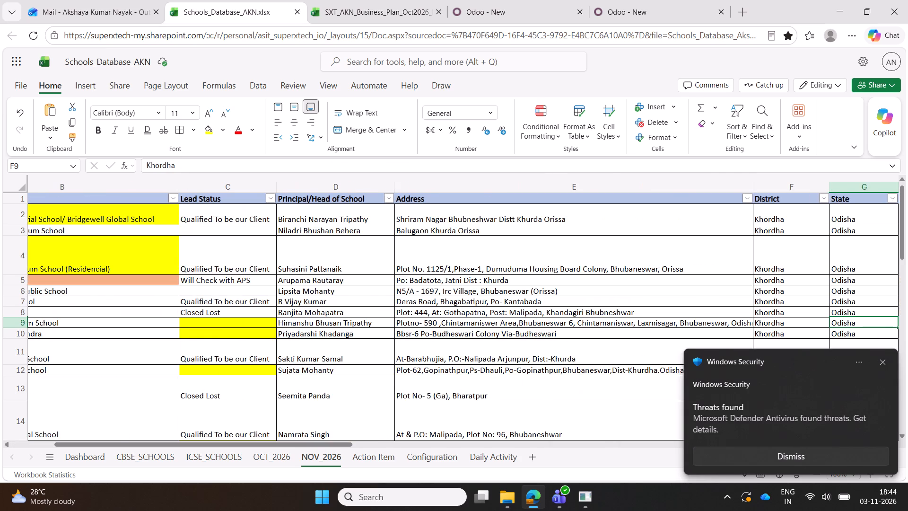
{"action": "key", "text": "Right"}
{"action": "key", "text": "Right"}
{"action": "key", "text": "Right"}
{"action": "key", "text": "Right"}
{"action": "key", "text": "Right"}
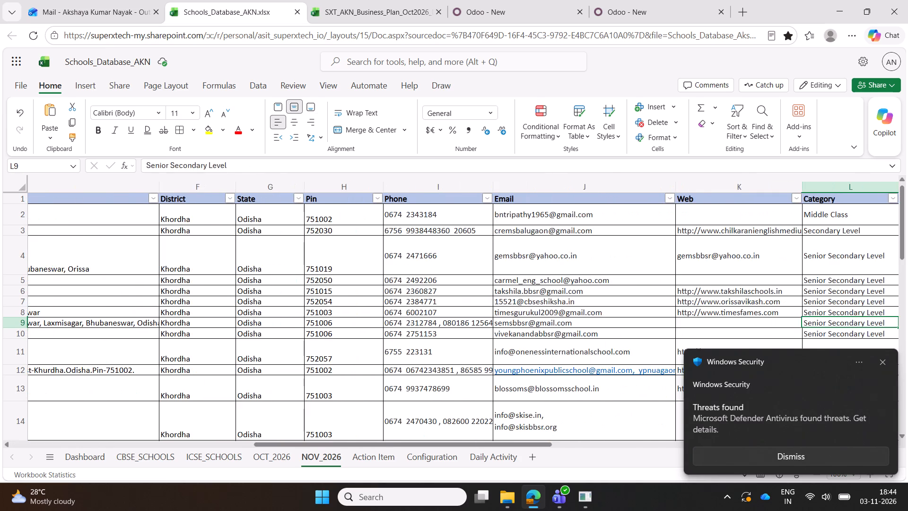
{"action": "key", "text": "Right"}
{"action": "key", "text": "Right"}
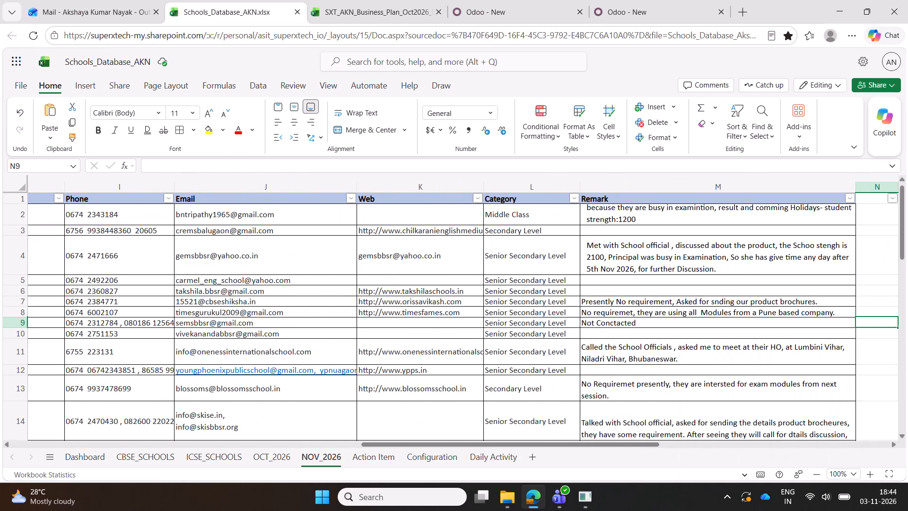
{"action": "key", "text": "Left"}
{"action": "key", "text": "Left"}
{"action": "key", "text": "Left"}
{"action": "key", "text": "Left"}
{"action": "key", "text": "Left"}
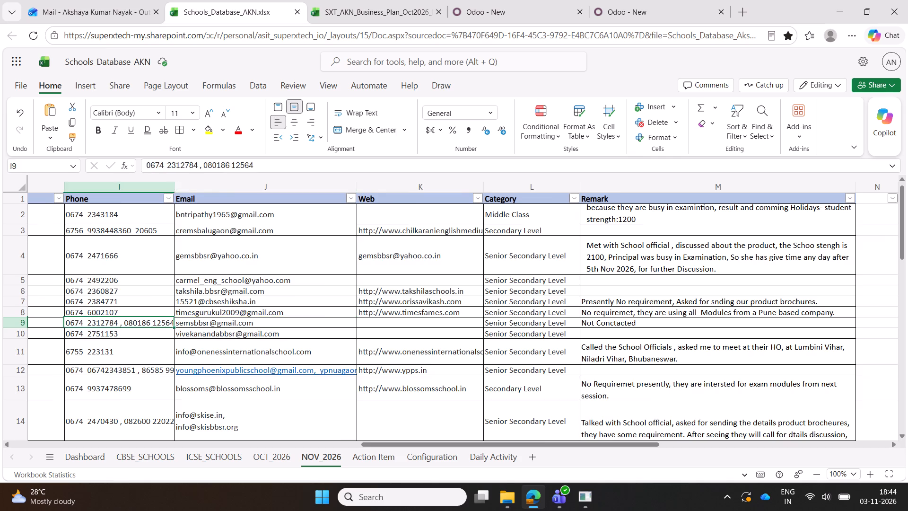
{"action": "key", "text": "Left"}
{"action": "key", "text": "Left"}
{"action": "key", "text": "Left"}
{"action": "key", "text": "Left"}
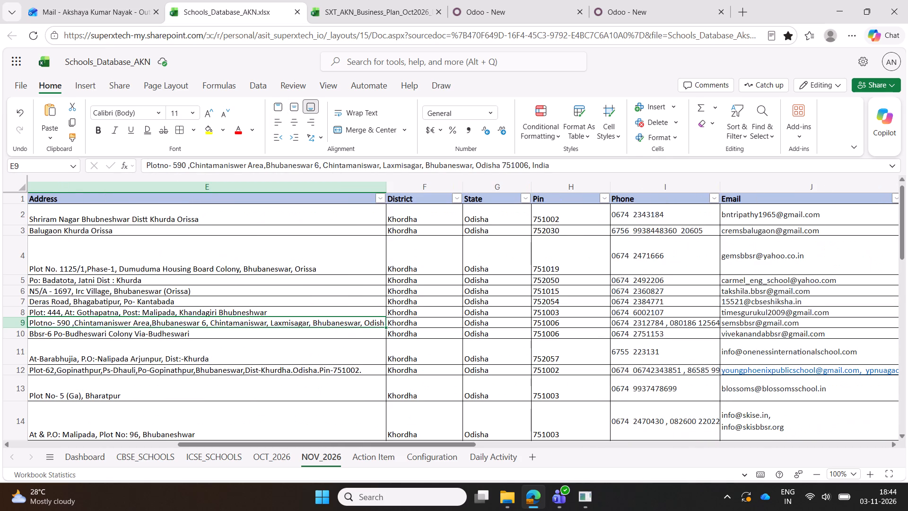
{"action": "key", "text": "Left"}
{"action": "key", "text": "Left"}
{"action": "key", "text": "Left"}
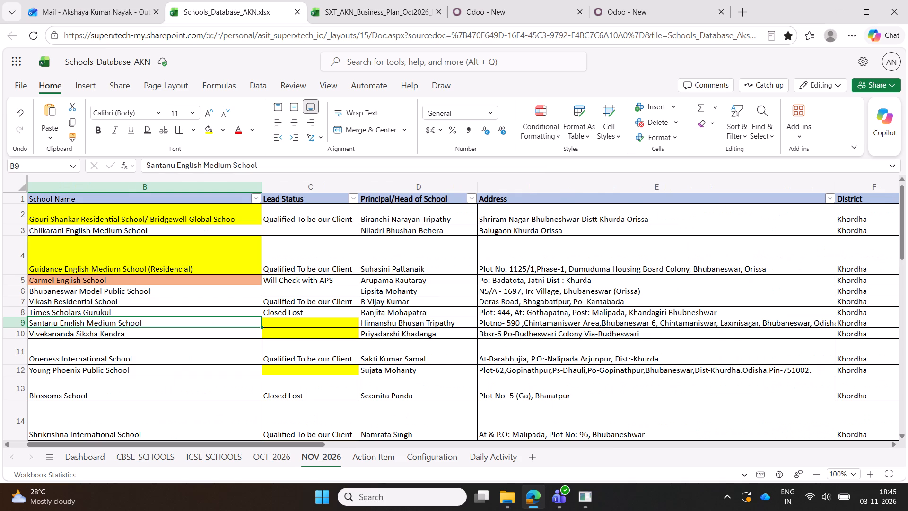
Copy the school name Santanu English Medium School from NOV_2026 into the Description of Daily Activity's third 3-Nov-26 entry.
{"action": "scroll", "coordinate": [148, 319], "scroll_direction": "down", "scroll_amount": 1}
{"action": "double_click", "coordinate": [148, 320]}
{"action": "left_click_drag", "start_coordinate": [148, 320], "coordinate": [32, 316]}
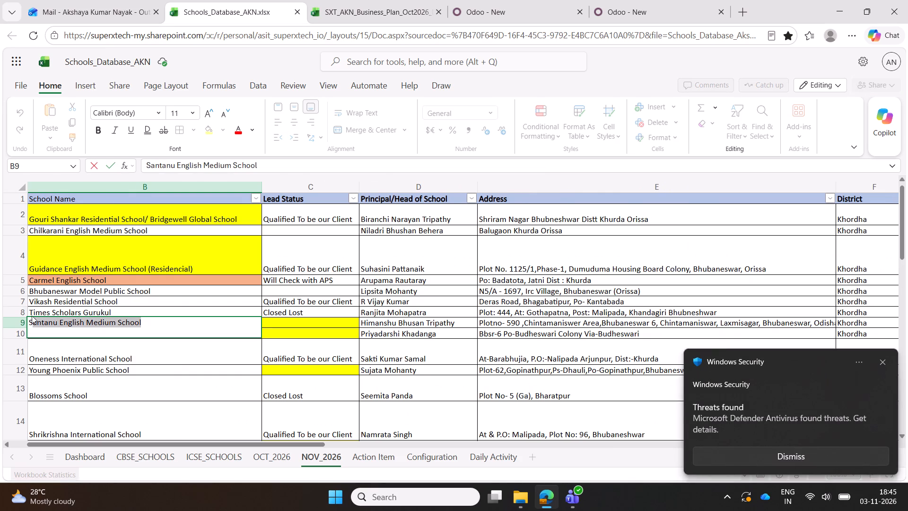
{"action": "left_click_drag", "start_coordinate": [32, 316], "coordinate": [20, 315]}
{"action": "key", "text": "ctrl+c"}
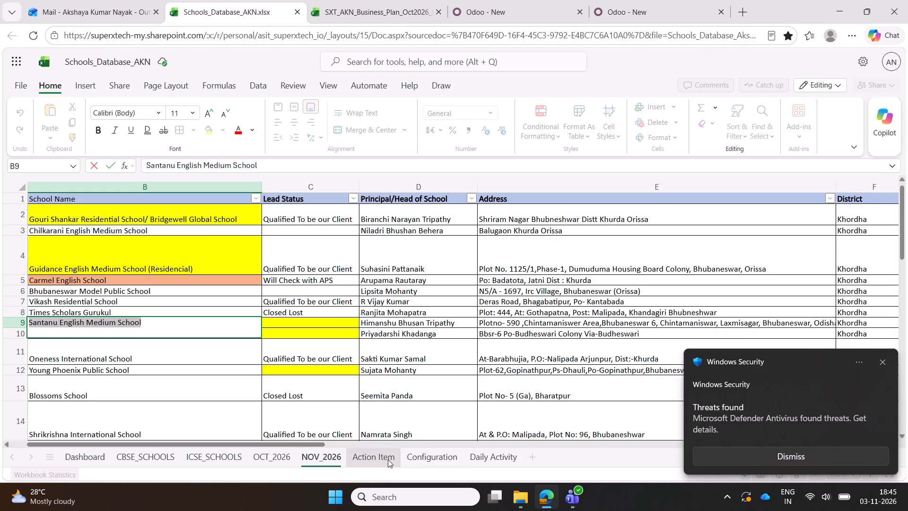
{"action": "left_click", "coordinate": [492, 463]}
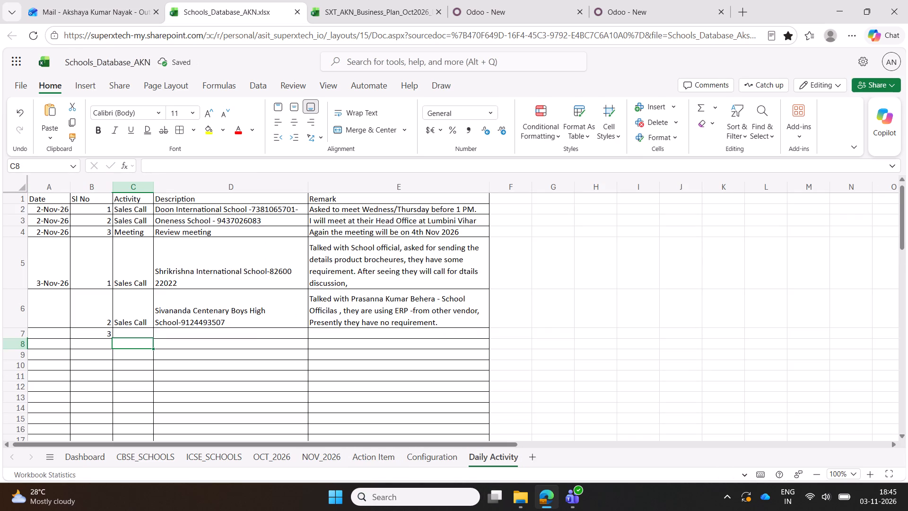
{"action": "left_click", "coordinate": [168, 329]}
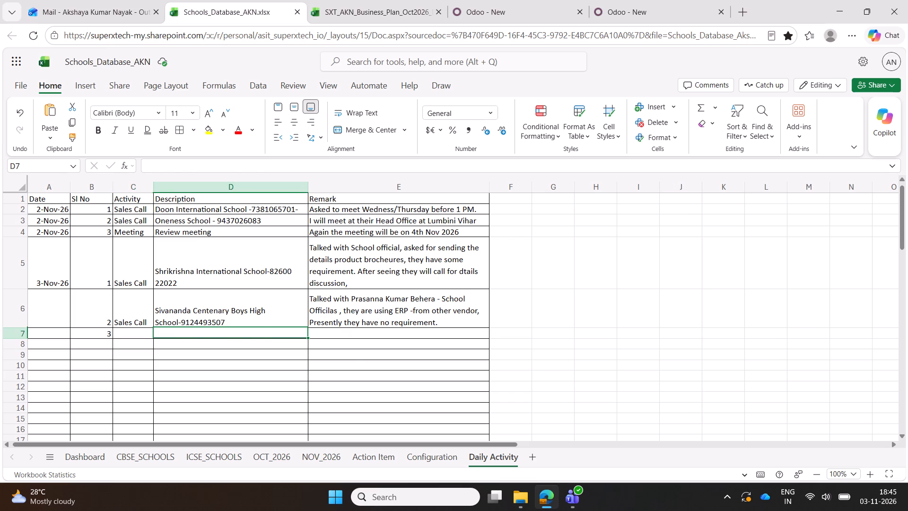
{"action": "key", "text": "ctrl+v"}
Append a hyphen and the school's second NOV_2026 phone number, without its leading zero, to the Santanu English Medium School description in Daily Activity.
{"action": "double_click", "coordinate": [274, 334]}
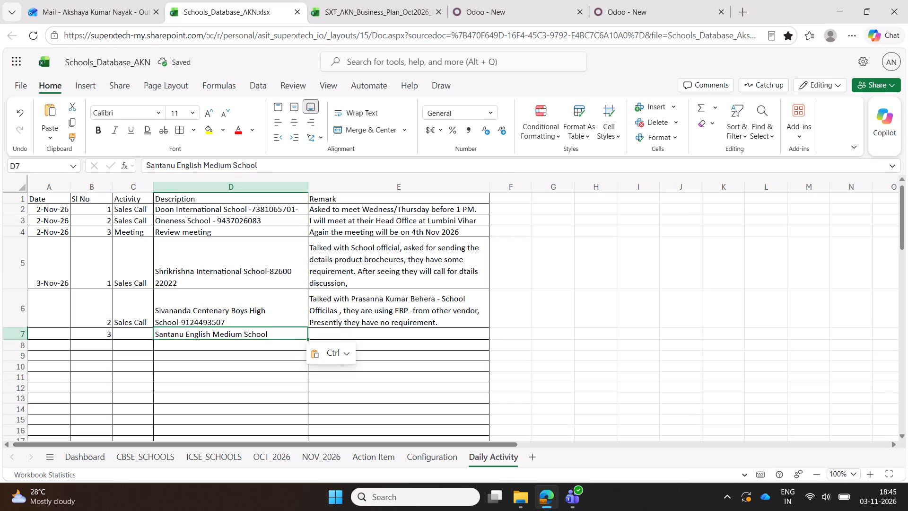
{"action": "key", "text": "minus"}
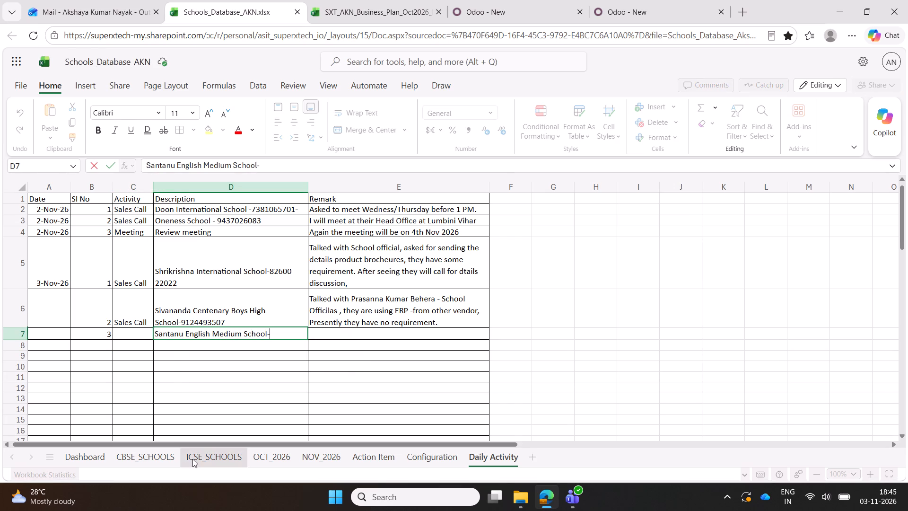
{"action": "left_click", "coordinate": [329, 457]}
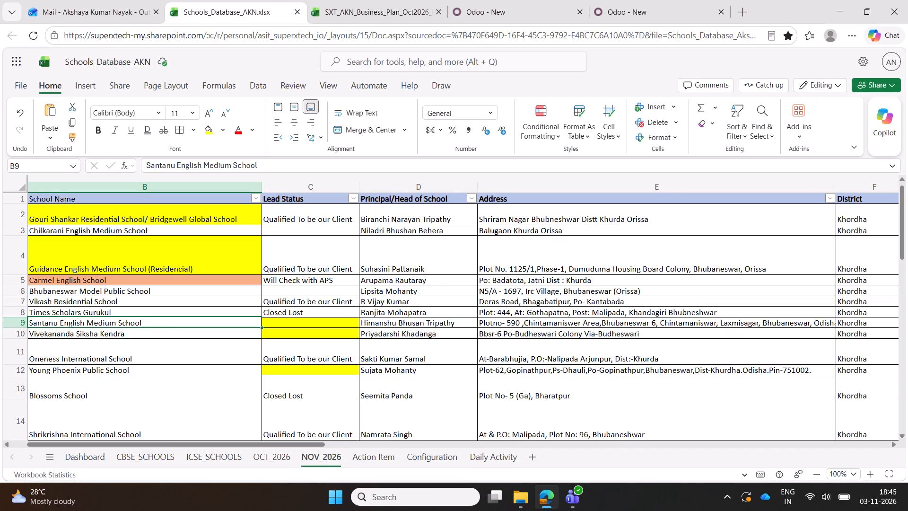
{"action": "left_click", "coordinate": [493, 323]}
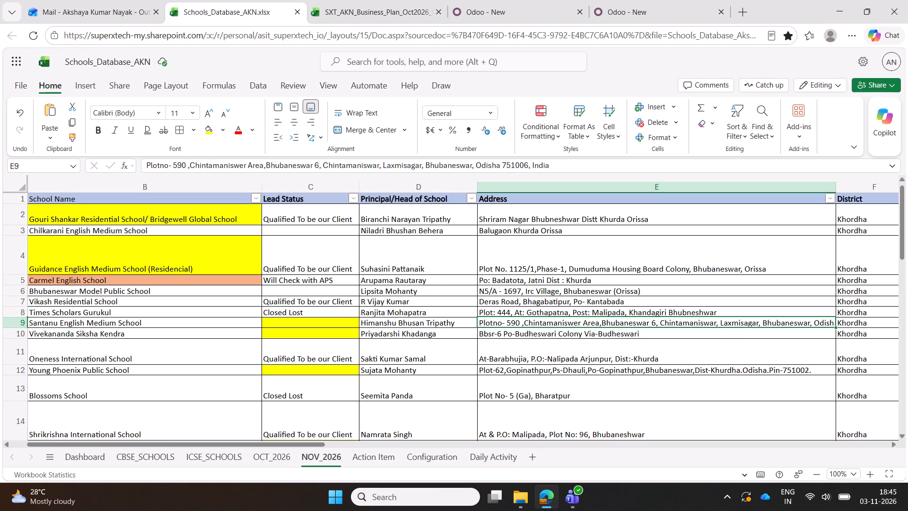
{"action": "key", "text": "Right"}
{"action": "key", "text": "Right"}
{"action": "key", "text": "Right"}
{"action": "key", "text": "Right"}
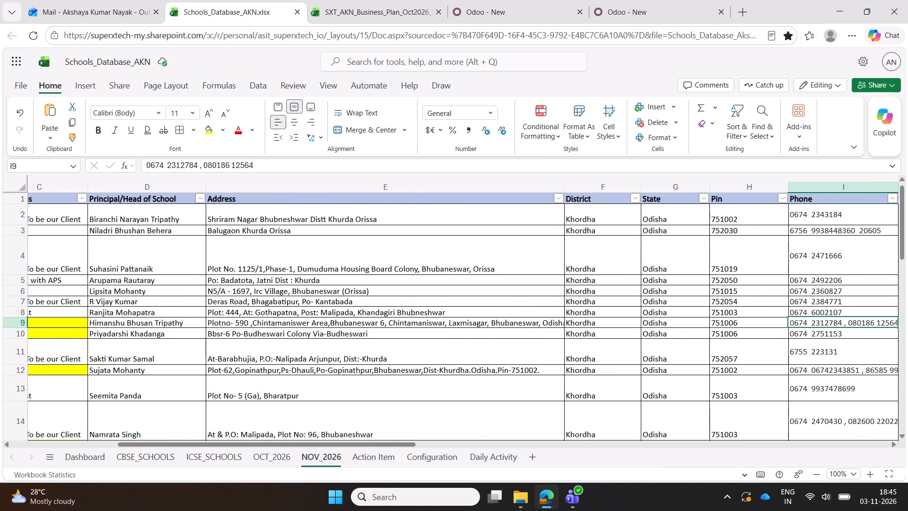
{"action": "key", "text": "Right"}
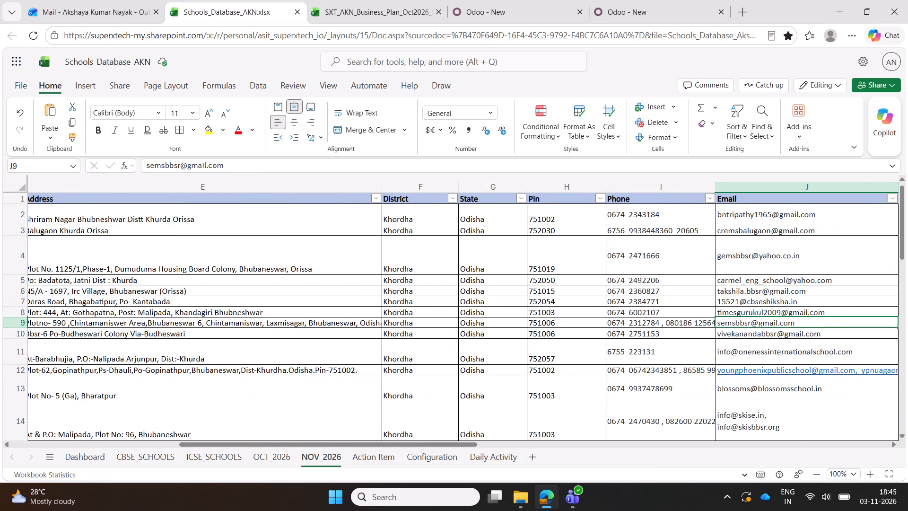
{"action": "double_click", "coordinate": [693, 325]}
{"action": "left_click_drag", "start_coordinate": [671, 320], "coordinate": [694, 323]}
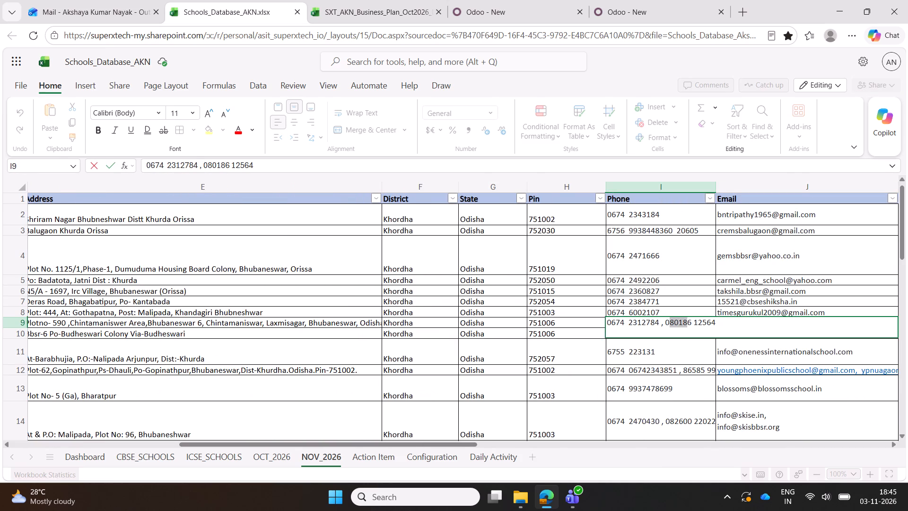
{"action": "left_click_drag", "start_coordinate": [694, 323], "coordinate": [719, 326]}
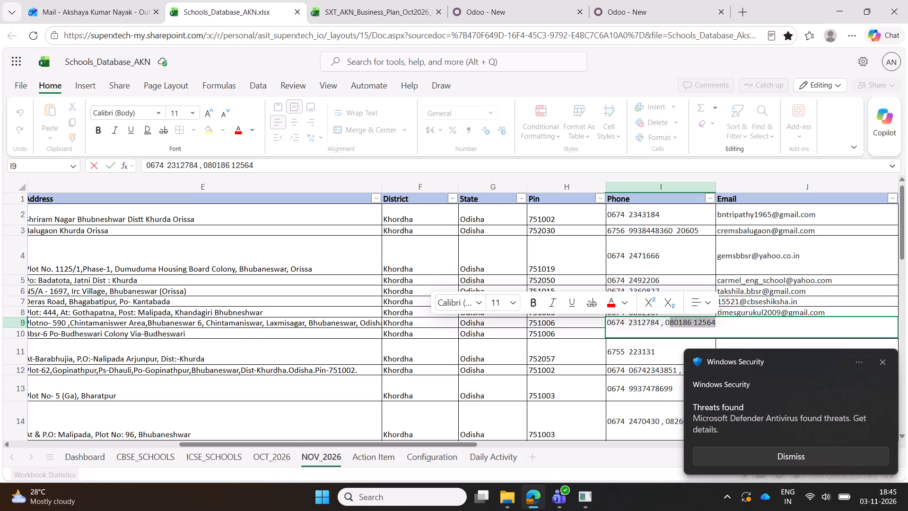
{"action": "key", "text": "ctrl+c"}
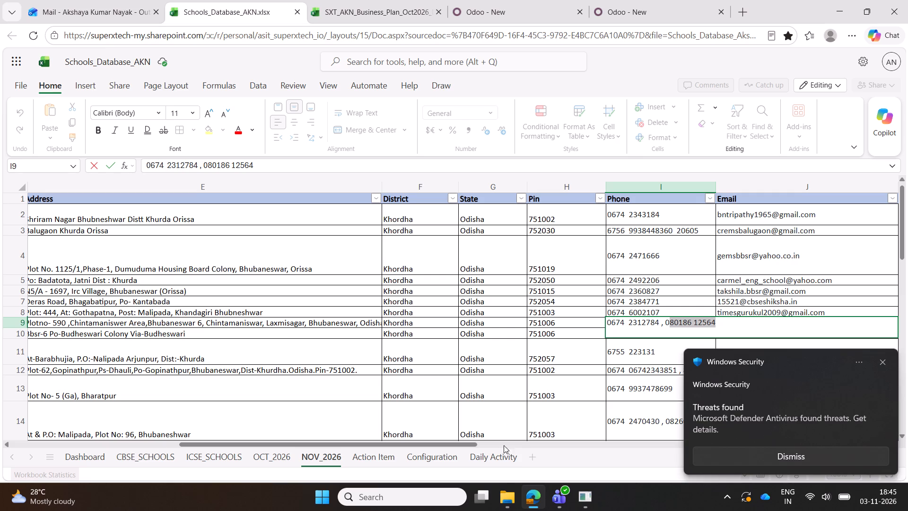
{"action": "left_click", "coordinate": [486, 462]}
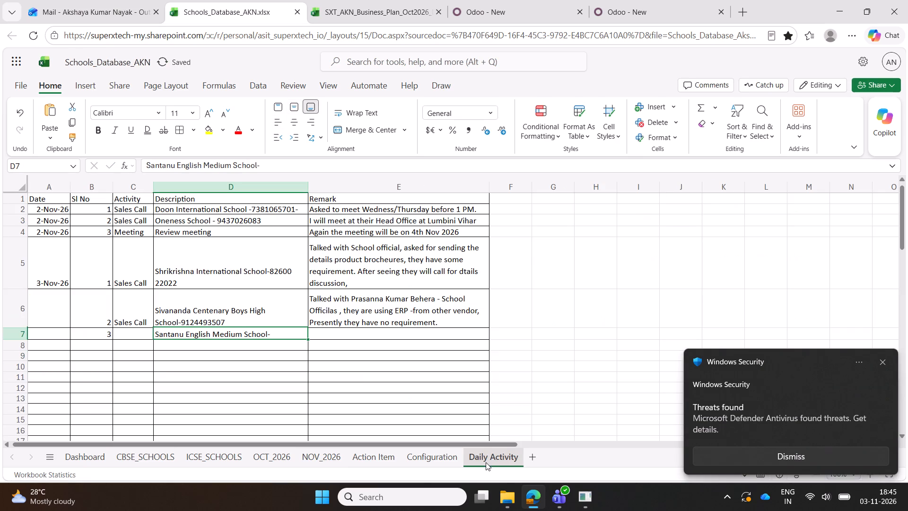
{"action": "double_click", "coordinate": [279, 335]}
{"action": "key", "text": "space"}
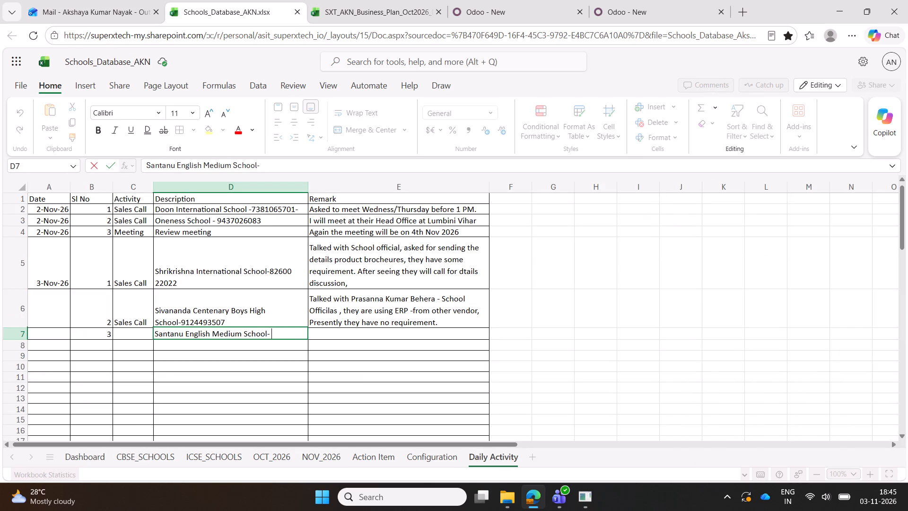
{"action": "key", "text": "ctrl+v"}
{"action": "left_click", "coordinate": [347, 375]}
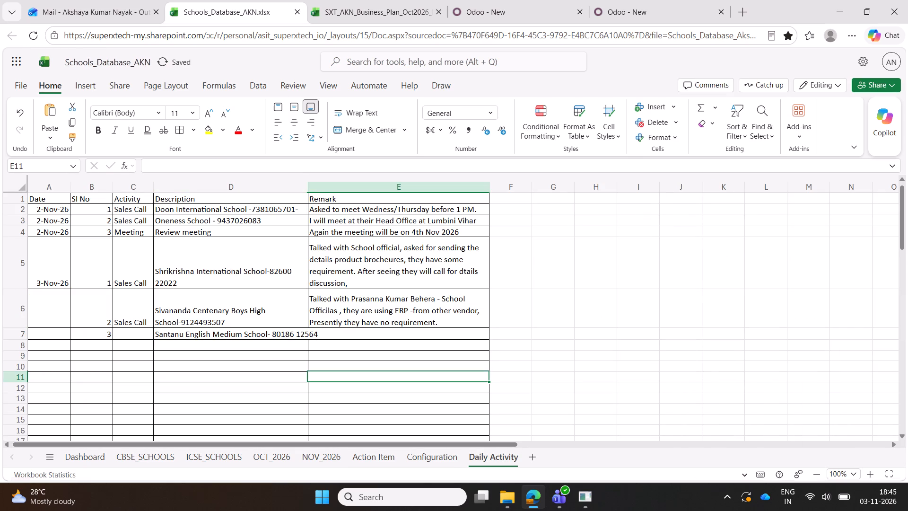
Enter the remark "Called 3 Times not picked the phone." for the Santanu English Medium School entry.
{"action": "left_click", "coordinate": [358, 334]}
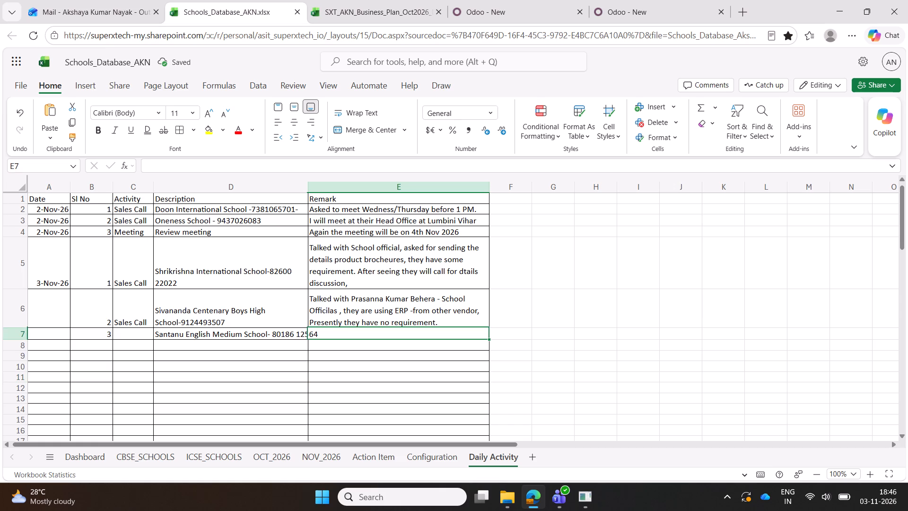
{"action": "type", "text": "Called"}
{"action": "key", "text": "space"}
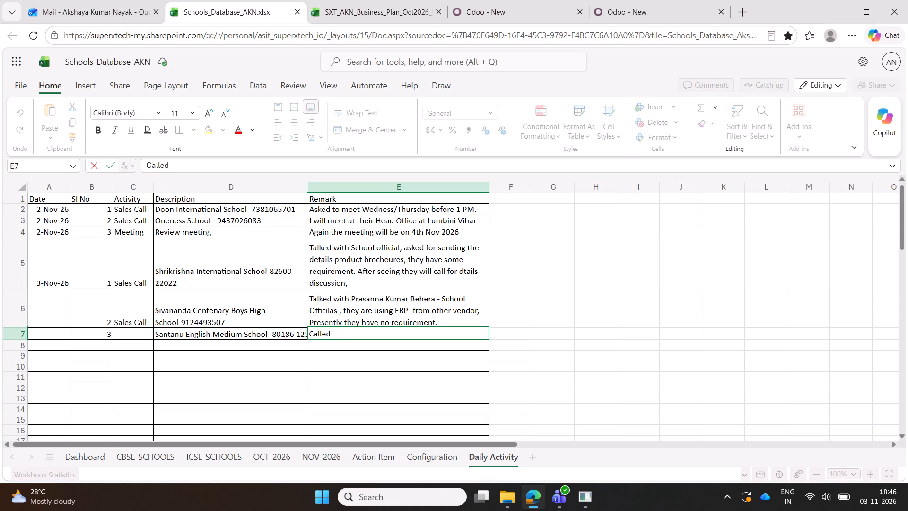
{"action": "type", "text": "3 Times not picked the"}
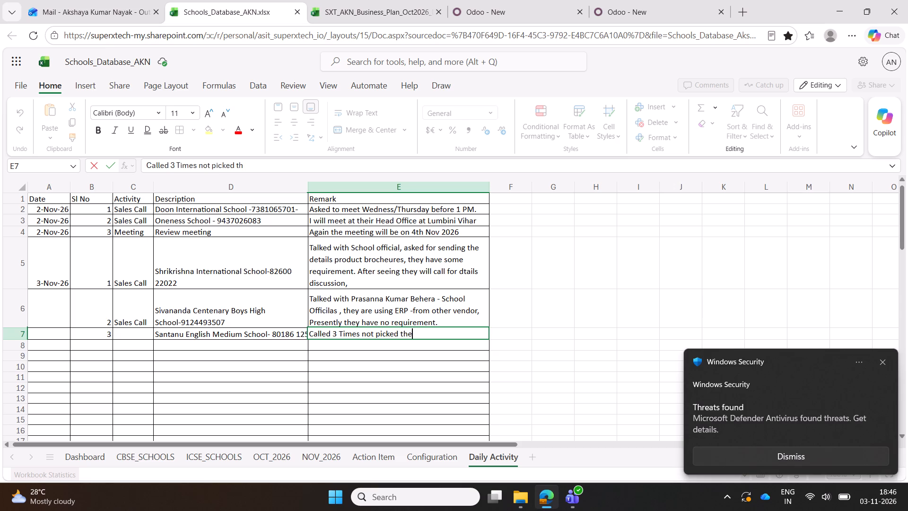
{"action": "key", "text": "space"}
{"action": "type", "text": "phone"}
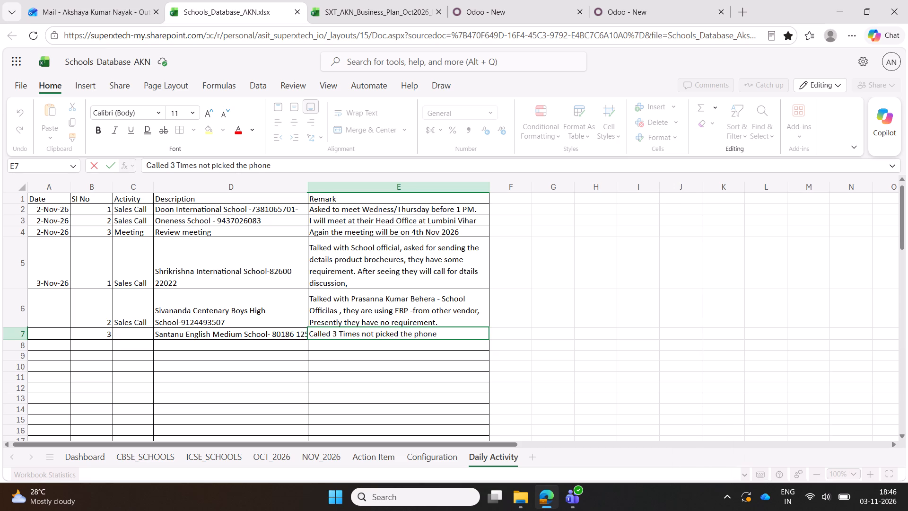
{"action": "key", "text": "period"}
{"action": "left_click", "coordinate": [265, 358]}
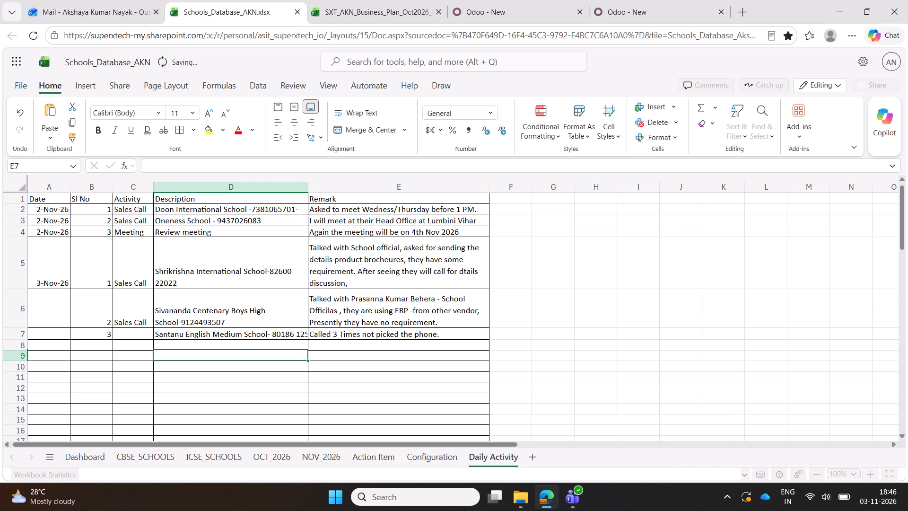
Set the Activity of the Santanu English Medium School entry to Sales Call.
{"action": "left_click", "coordinate": [144, 334]}
{"action": "key", "text": "s"}
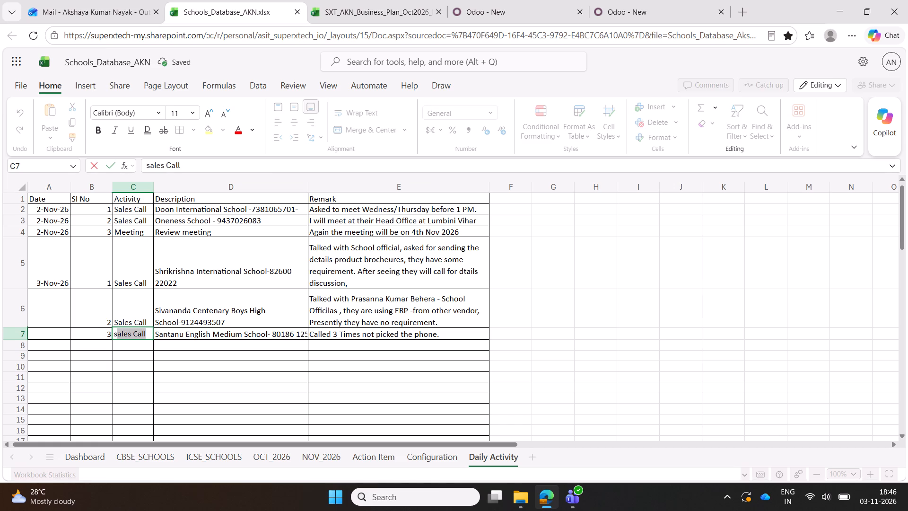
{"action": "left_click", "coordinate": [518, 391]}
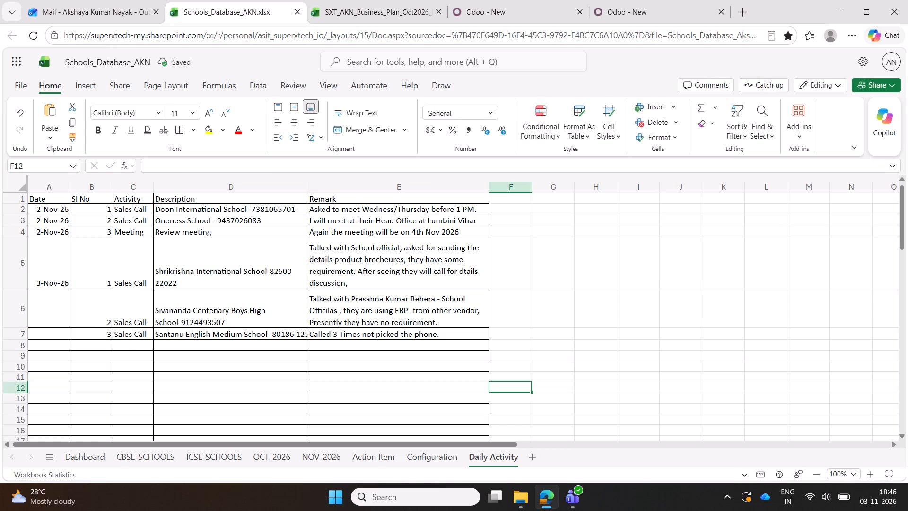
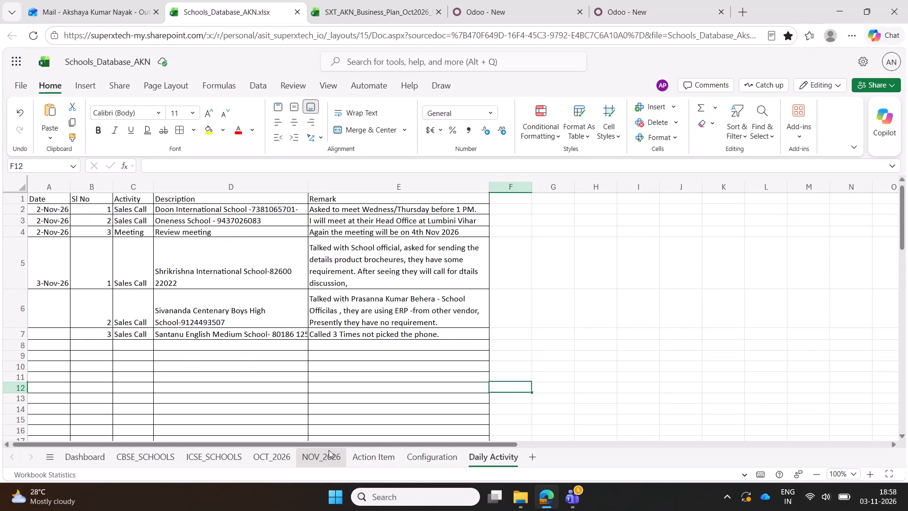
Look through the school leads in NOV_2026 down to the end of the list.
{"action": "left_click", "coordinate": [329, 450]}
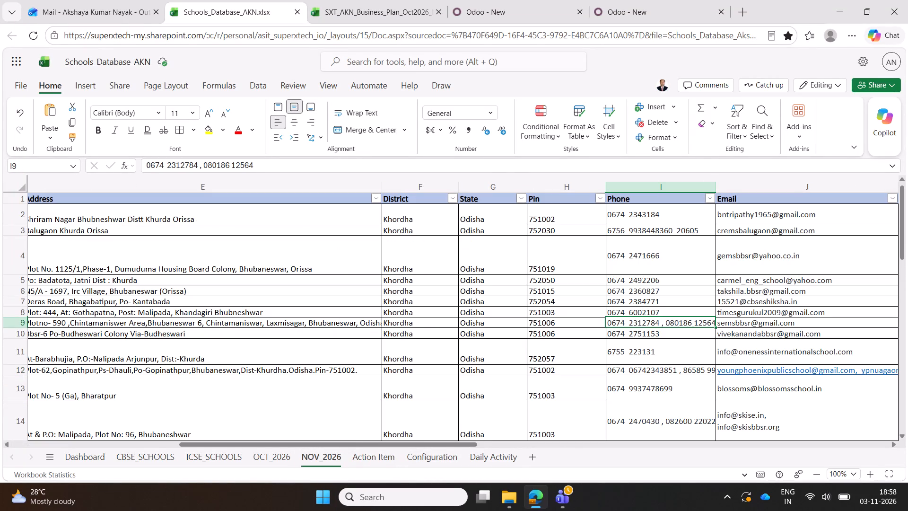
{"action": "left_click", "coordinate": [637, 425]}
{"action": "key", "text": "Left"}
{"action": "key", "text": "Left"}
{"action": "key", "text": "Left"}
{"action": "key", "text": "Left"}
{"action": "key", "text": "Left"}
{"action": "key", "text": "Left"}
{"action": "key", "text": "Left"}
{"action": "key", "text": "Left"}
{"action": "key", "text": "Left"}
{"action": "key", "text": "Left"}
{"action": "key", "text": "Left"}
{"action": "key", "text": "Left"}
{"action": "key", "text": "Left"}
{"action": "key", "text": "Left"}
{"action": "key", "text": "Left"}
{"action": "key", "text": "Left"}
{"action": "key", "text": "Left"}
{"action": "key", "text": "Left"}
{"action": "key", "text": "Left"}
{"action": "key", "text": "Left"}
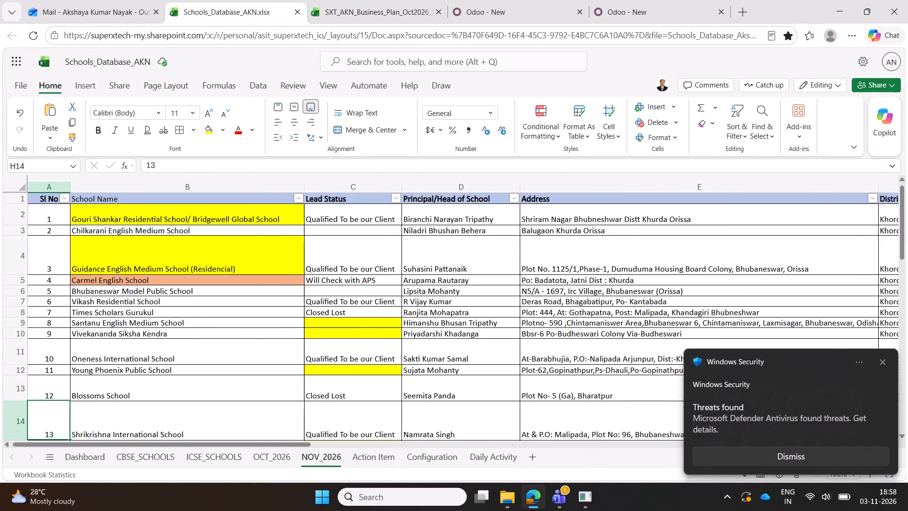
{"action": "key", "text": "Down"}
{"action": "key", "text": "Down"}
{"action": "key", "text": "Down"}
{"action": "key", "text": "Down"}
{"action": "key", "text": "Down"}
{"action": "key", "text": "Down"}
{"action": "key", "text": "Down"}
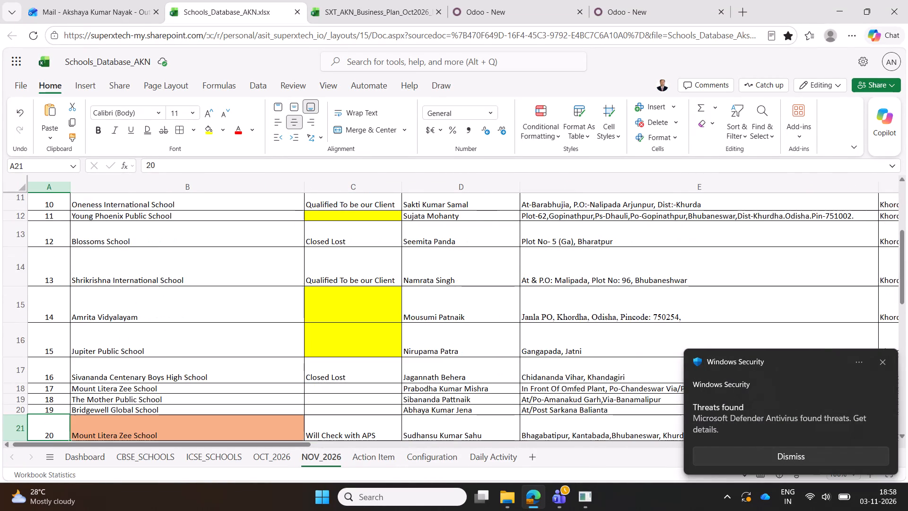
{"action": "key", "text": "Down"}
{"action": "key", "text": "Down"}
{"action": "key", "text": "Down"}
{"action": "key", "text": "Down"}
{"action": "key", "text": "Down"}
{"action": "key", "text": "Down"}
{"action": "key", "text": "Down"}
{"action": "key", "text": "Down"}
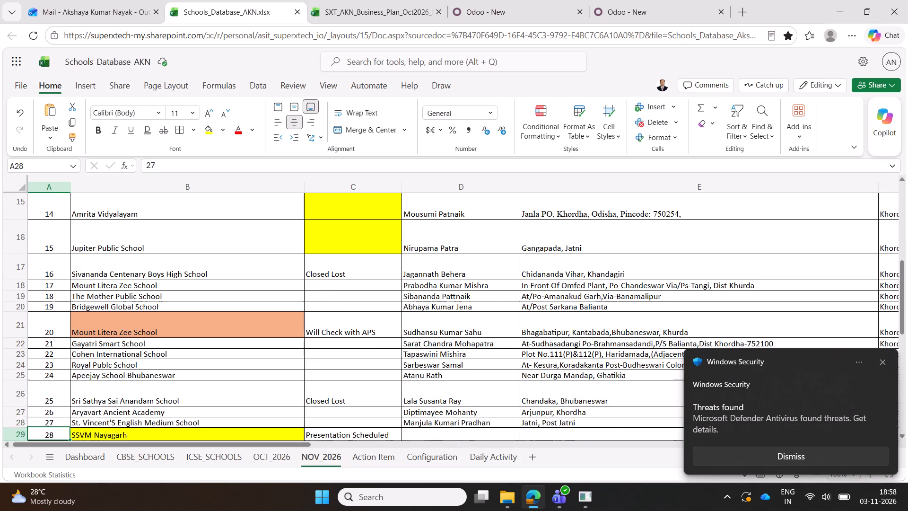
{"action": "key", "text": "Down"}
{"action": "key", "text": "Down"}
{"action": "key", "text": "Down"}
{"action": "key", "text": "Down"}
{"action": "key", "text": "Down"}
{"action": "key", "text": "Down"}
{"action": "key", "text": "Down"}
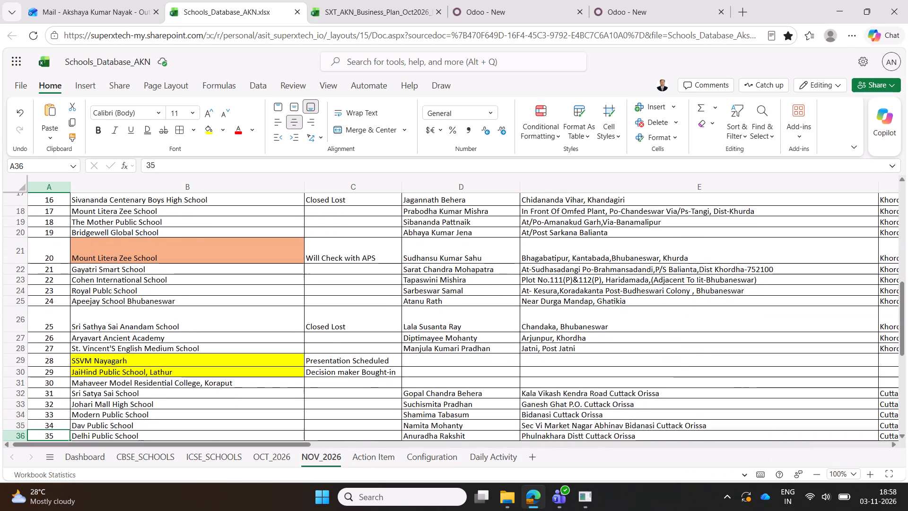
{"action": "key", "text": "Down"}
{"action": "key", "text": "Down"}
{"action": "key", "text": "Down"}
{"action": "key", "text": "Down"}
{"action": "key", "text": "Down"}
{"action": "key", "text": "Down"}
{"action": "key", "text": "Down"}
{"action": "key", "text": "Down"}
{"action": "key", "text": "Down"}
{"action": "key", "text": "Down"}
{"action": "key", "text": "Down"}
{"action": "key", "text": "Down"}
{"action": "key", "text": "Down"}
{"action": "key", "text": "Down"}
{"action": "key", "text": "Down"}
{"action": "key", "text": "Down"}
{"action": "key", "text": "Down"}
{"action": "key", "text": "Down"}
{"action": "key", "text": "Down"}
{"action": "key", "text": "Down"}
{"action": "key", "text": "Down"}
{"action": "key", "text": "Down"}
{"action": "key", "text": "Down"}
{"action": "key", "text": "Down"}
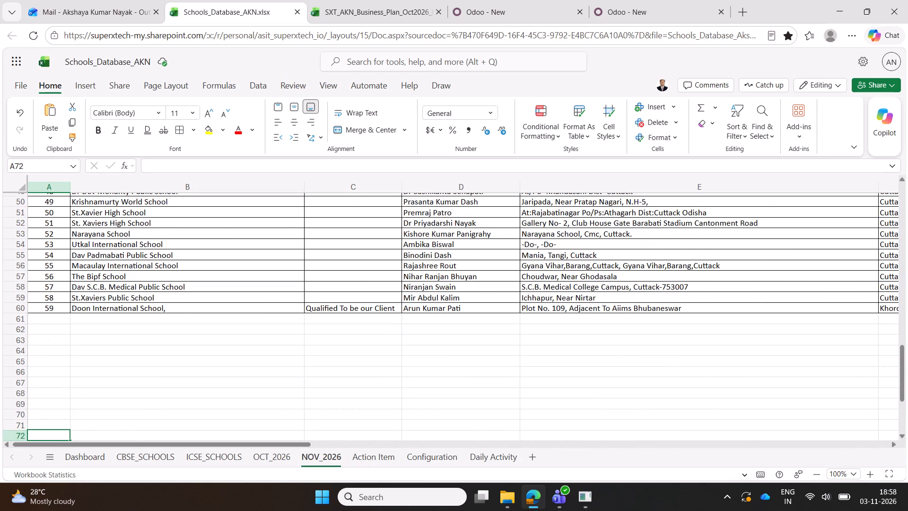
Enter the remark "Asked for Sending Brocheures then they will check and call for Demo" for Doon International School in NOV_2026.
{"action": "left_click", "coordinate": [574, 301]}
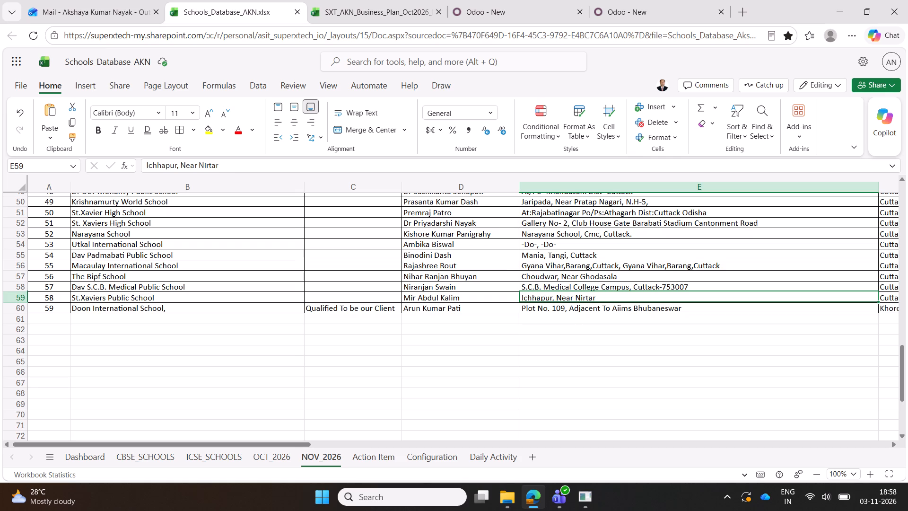
{"action": "left_click", "coordinate": [808, 304]}
{"action": "key", "text": "Right"}
{"action": "key", "text": "Right"}
{"action": "key", "text": "Right"}
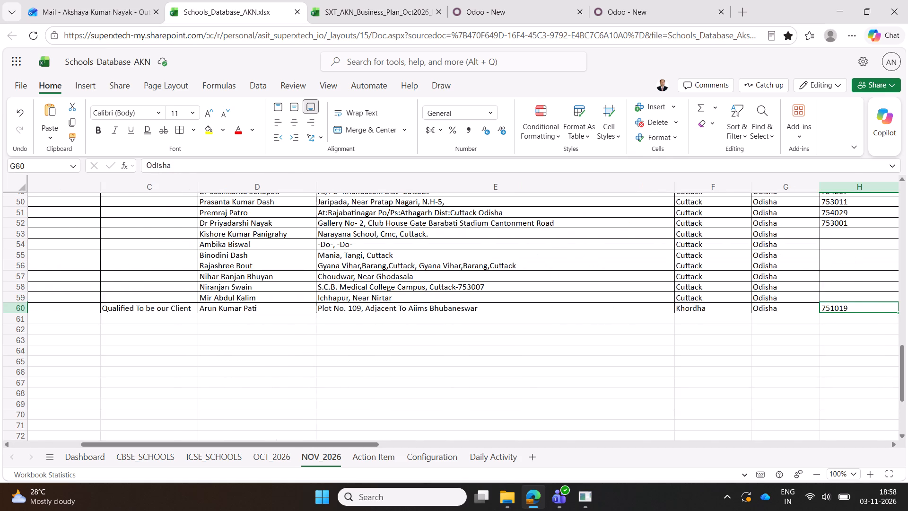
{"action": "key", "text": "Right"}
{"action": "key", "text": "Right"}
{"action": "key", "text": "Right"}
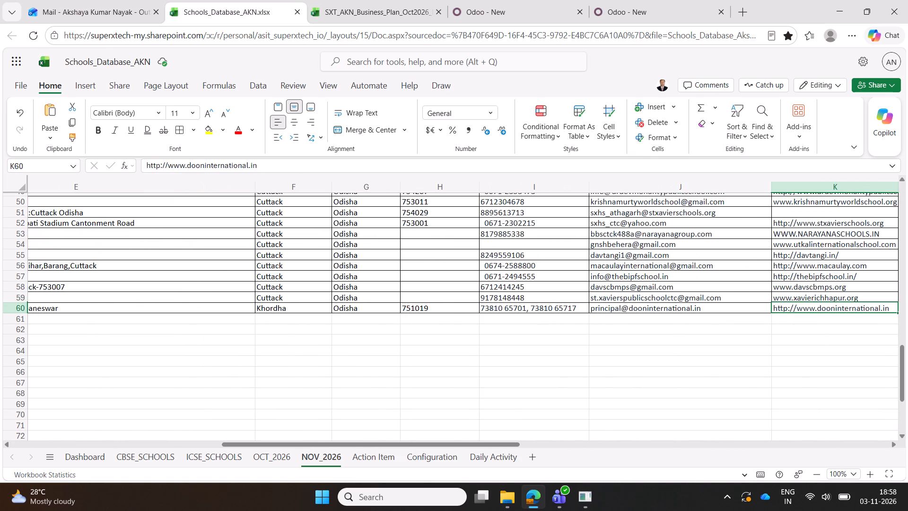
{"action": "key", "text": "Right"}
{"action": "key", "text": "Right"}
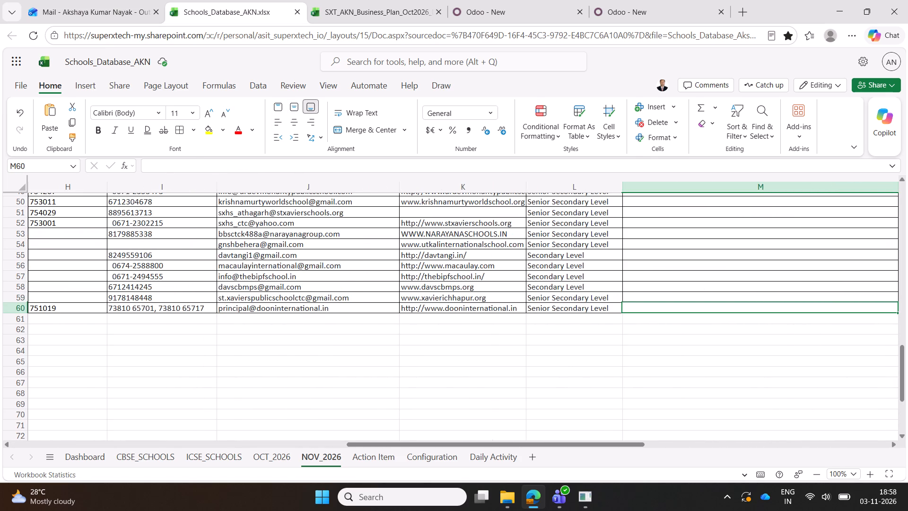
{"action": "type", "text": "Ak"}
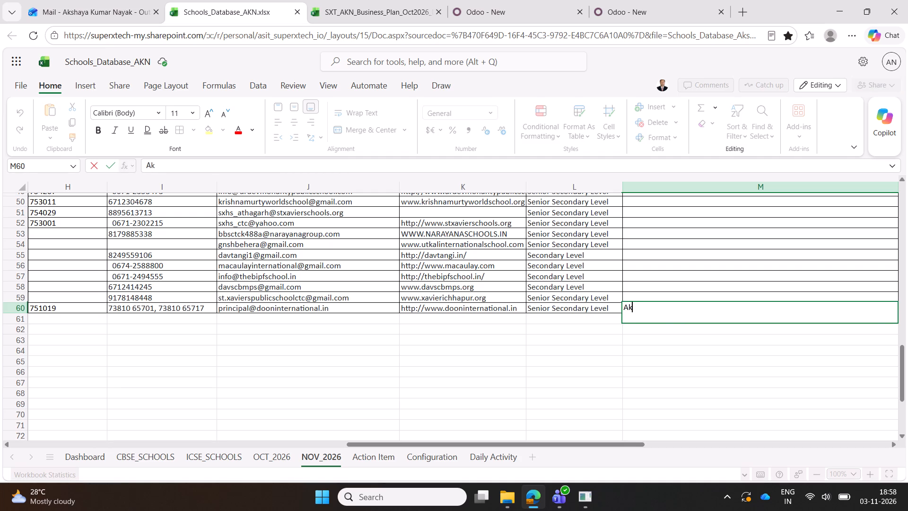
{"action": "key", "text": "s"}
{"action": "key", "text": "BackSpace"}
{"action": "key", "text": "BackSpace"}
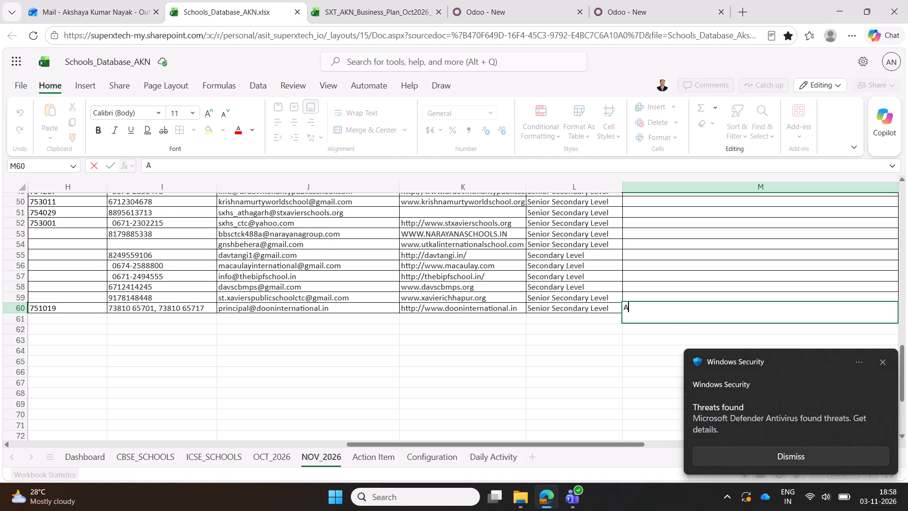
{"action": "type", "text": "sek"}
{"action": "key", "text": "BackSpace"}
{"action": "key", "text": "BackSpace"}
{"action": "type", "text": "ked for"}
{"action": "key", "text": "space"}
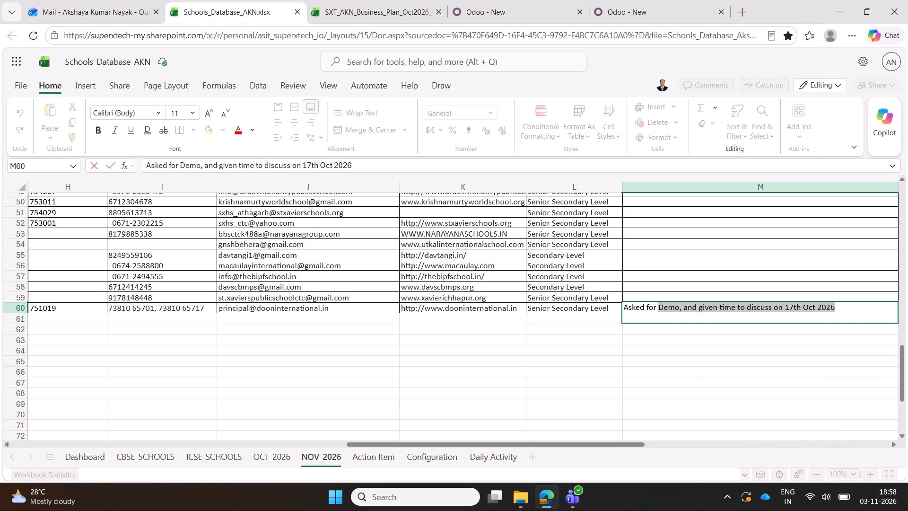
{"action": "type", "text": "Sending"}
{"action": "key", "text": "space"}
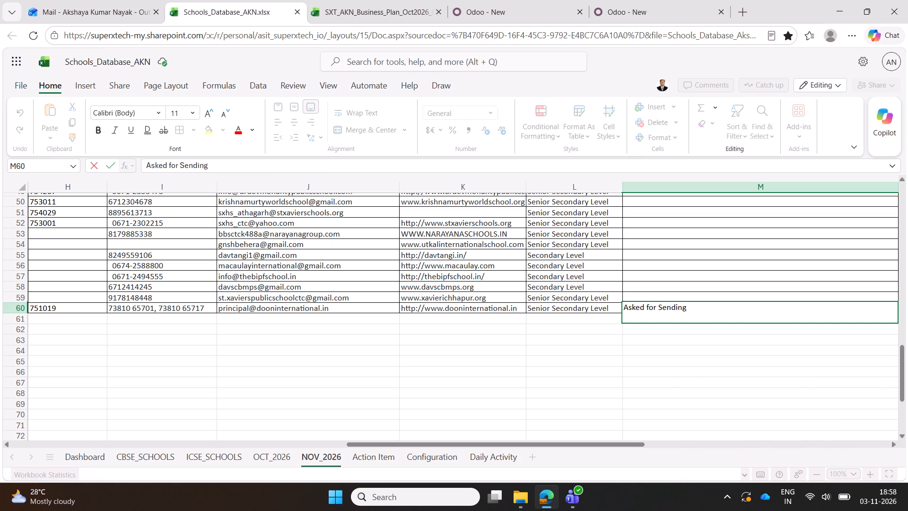
{"action": "key", "text": "shift+b"}
{"action": "type", "text": "ro"}
{"action": "type", "text": "ch"}
{"action": "key", "text": "e"}
{"action": "type", "text": "ures"}
{"action": "key", "text": "space"}
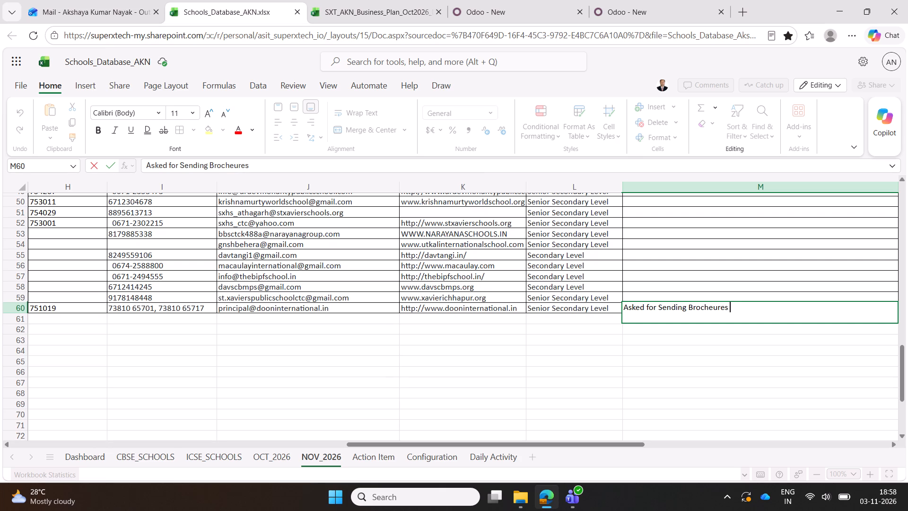
{"action": "type", "text": "then"}
{"action": "key", "text": "space"}
{"action": "type", "text": "they"}
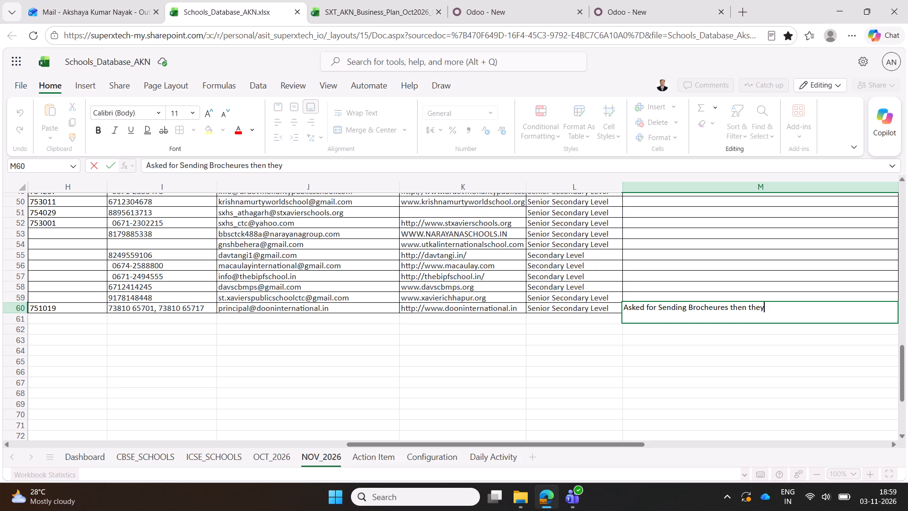
{"action": "key", "text": "space"}
{"action": "type", "text": "will cke"}
{"action": "key", "text": "BackSpace"}
{"action": "key", "text": "BackSpace"}
{"action": "type", "text": "heck and a"}
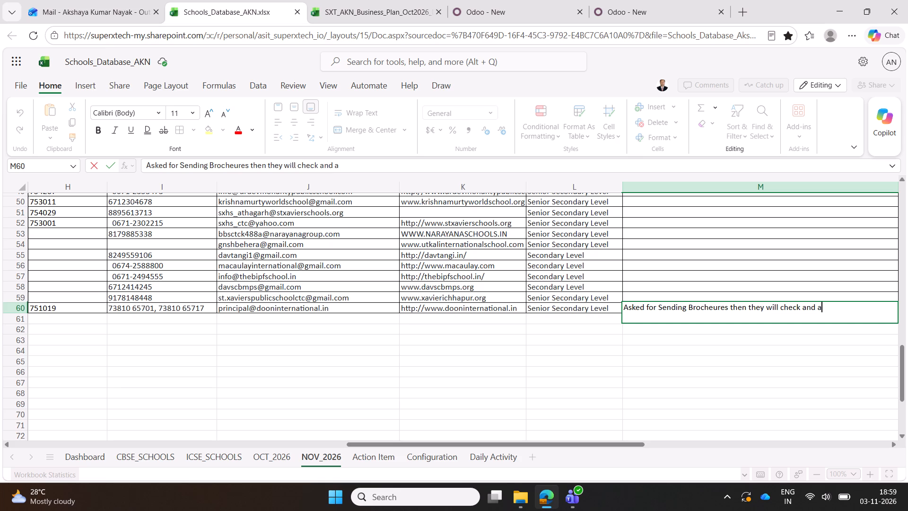
{"action": "key", "text": "BackSpace"}
{"action": "type", "text": "cl"}
{"action": "key", "text": "BackSpace"}
{"action": "type", "text": "all for"}
{"action": "key", "text": "space"}
{"action": "type", "text": "Demo"}
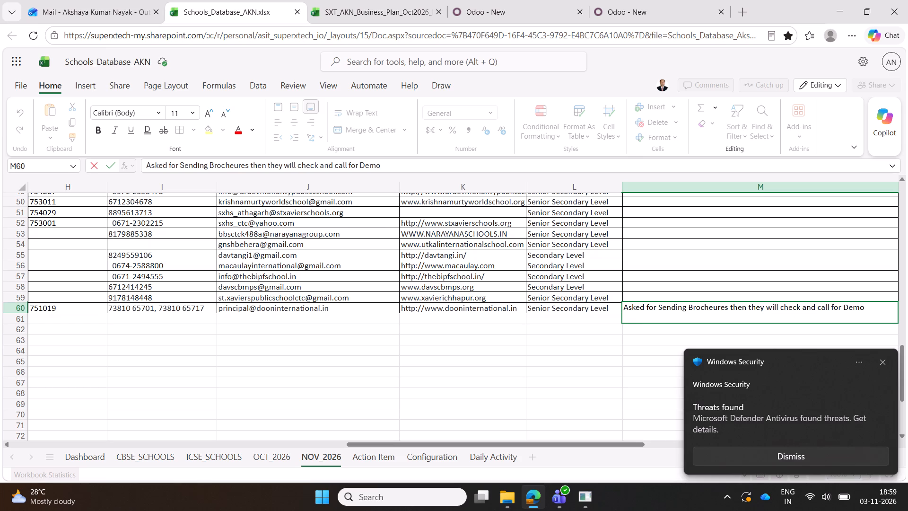
{"action": "left_click", "coordinate": [657, 355]}
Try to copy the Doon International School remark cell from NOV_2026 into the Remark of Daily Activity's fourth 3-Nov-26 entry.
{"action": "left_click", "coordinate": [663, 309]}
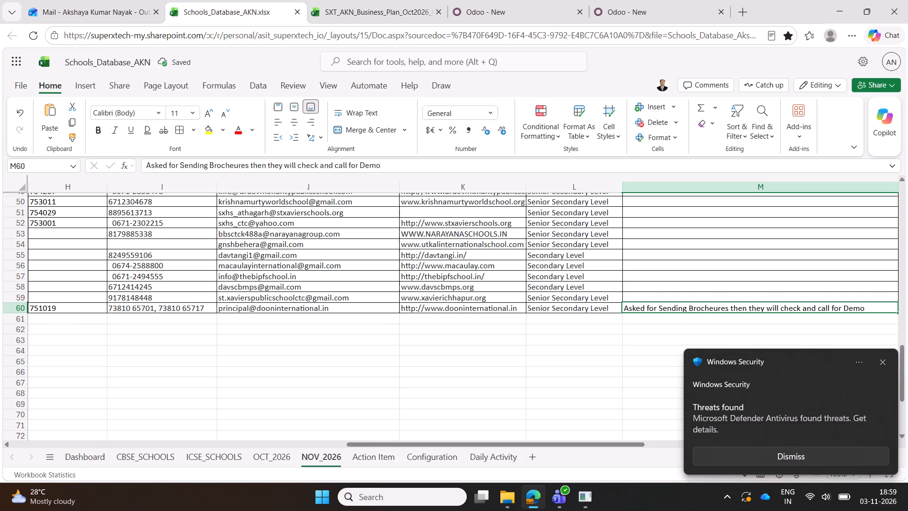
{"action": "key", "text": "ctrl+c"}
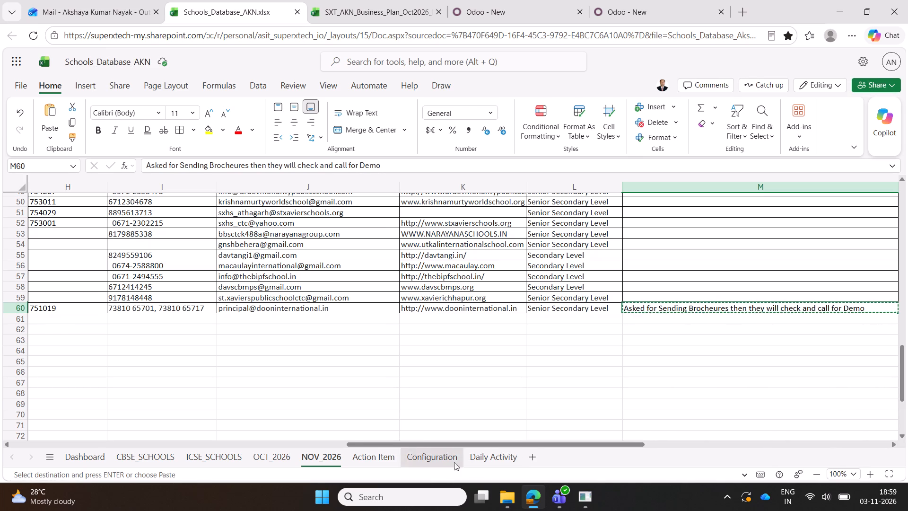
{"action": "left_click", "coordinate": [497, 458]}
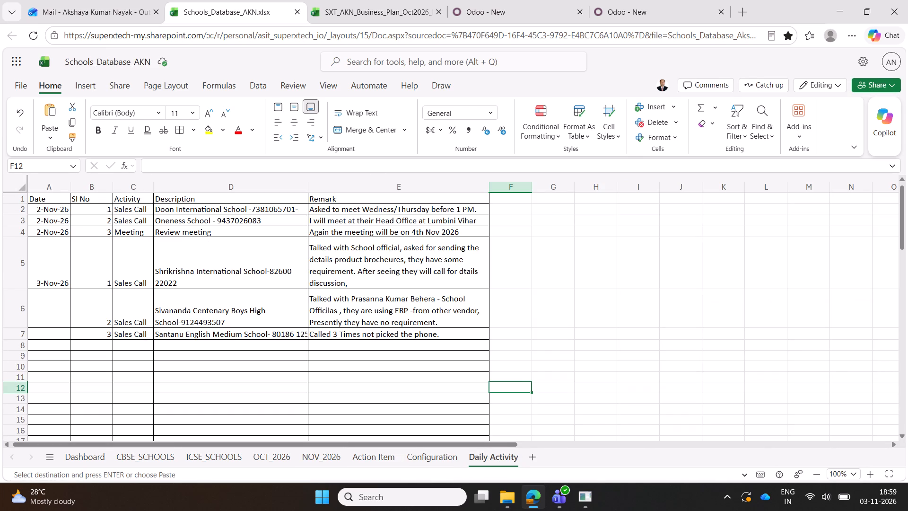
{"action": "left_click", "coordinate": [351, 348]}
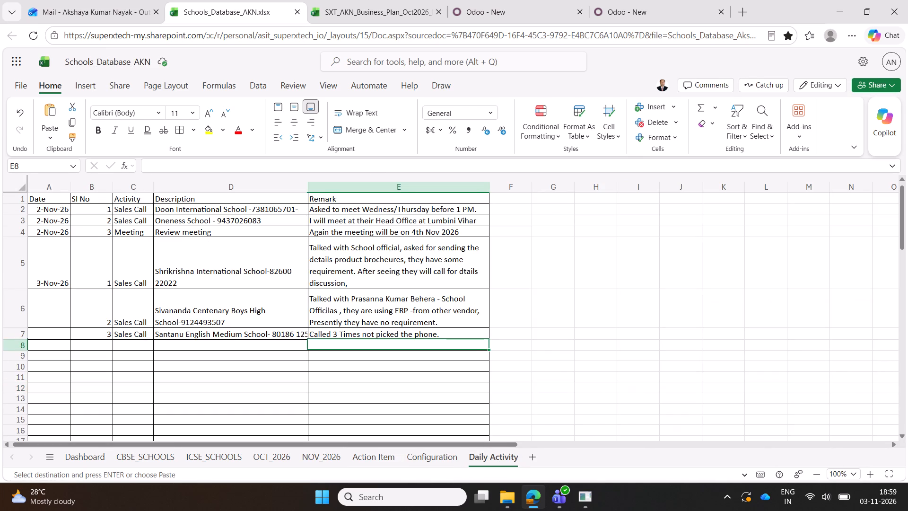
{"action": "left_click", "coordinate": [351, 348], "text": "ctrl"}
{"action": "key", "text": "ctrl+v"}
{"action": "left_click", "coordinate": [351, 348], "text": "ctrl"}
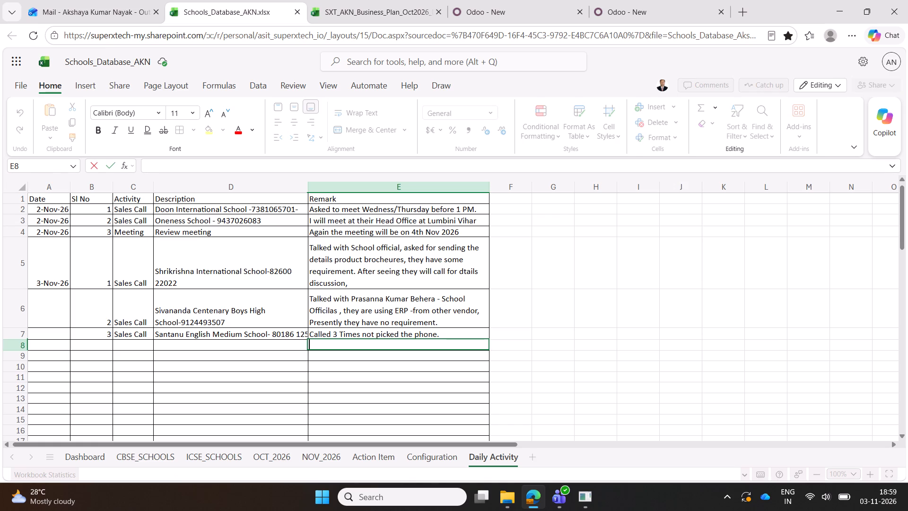
Copy the full text of the Doon International School remark in NOV_2026 into the Remark of Daily Activity's fourth 3-Nov-26 entry.
{"action": "left_click", "coordinate": [330, 455]}
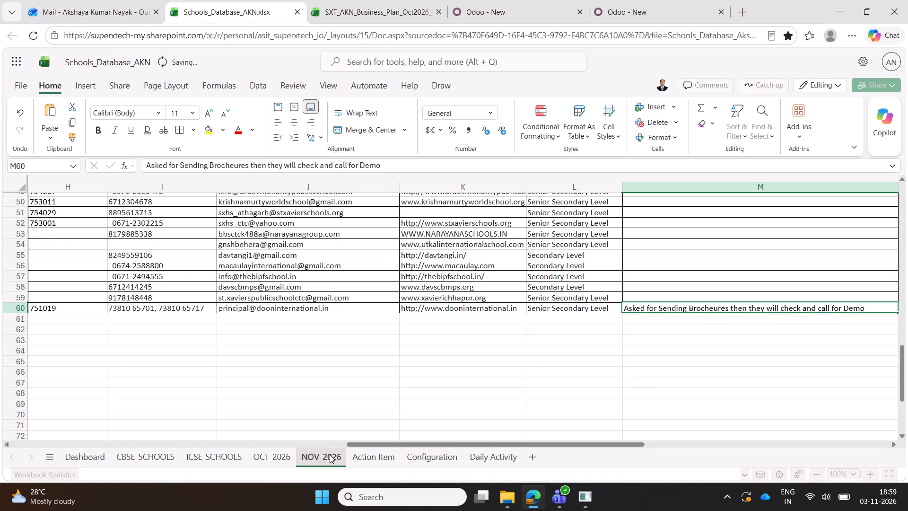
{"action": "double_click", "coordinate": [683, 308]}
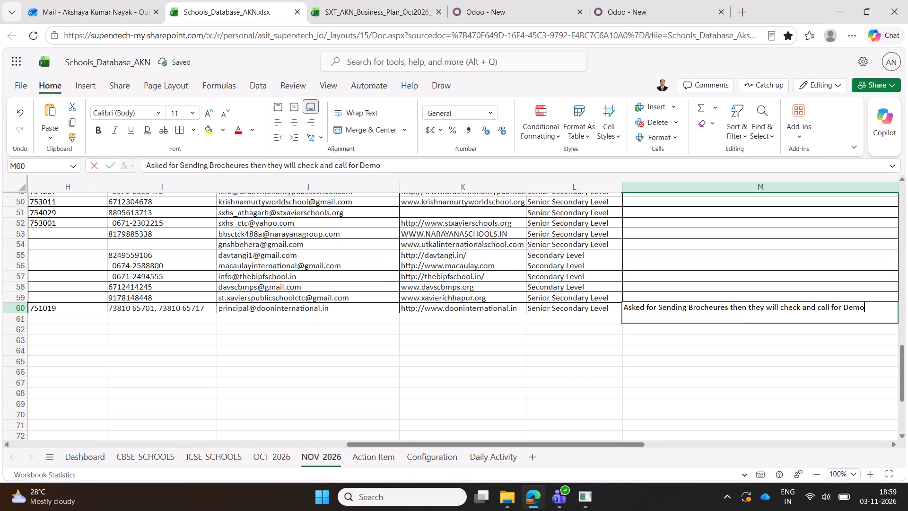
{"action": "left_click_drag", "start_coordinate": [868, 304], "coordinate": [683, 323]}
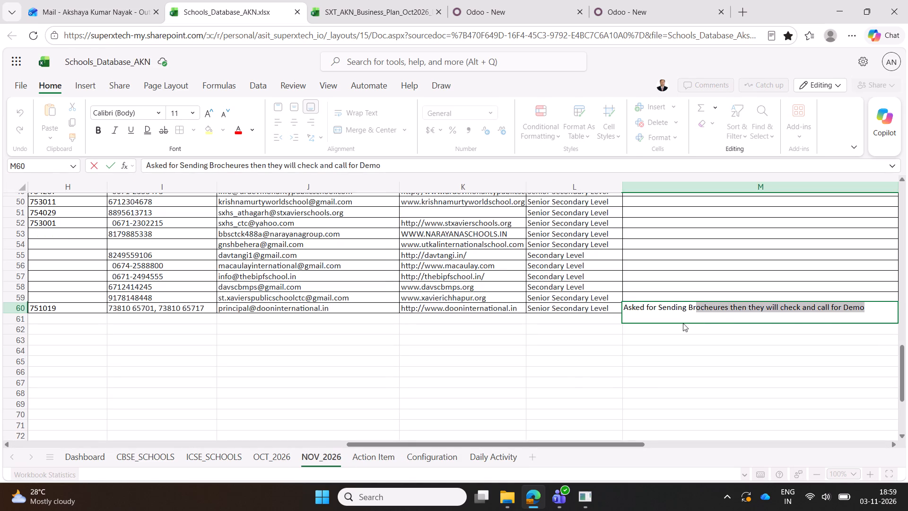
{"action": "left_click_drag", "start_coordinate": [683, 323], "coordinate": [610, 330]}
{"action": "key", "text": "ctrl+c"}
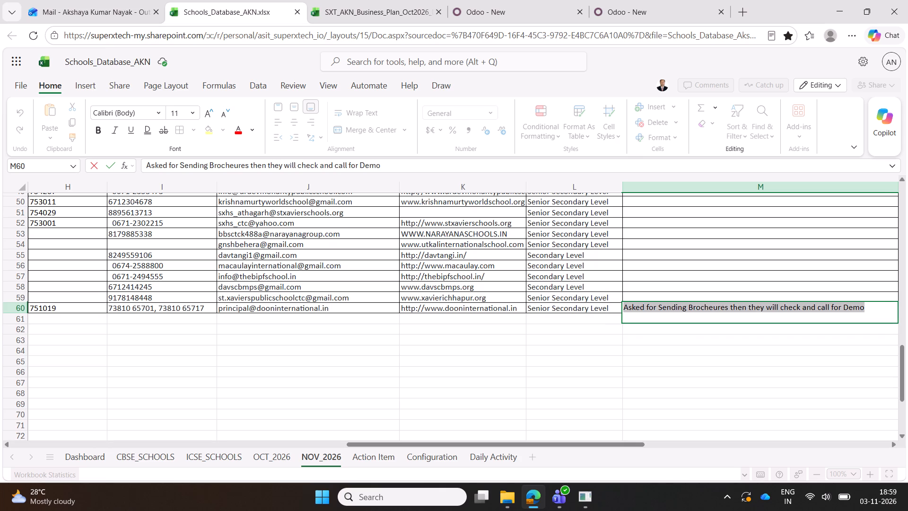
{"action": "left_click", "coordinate": [498, 457]}
{"action": "key", "text": "ctrl+v"}
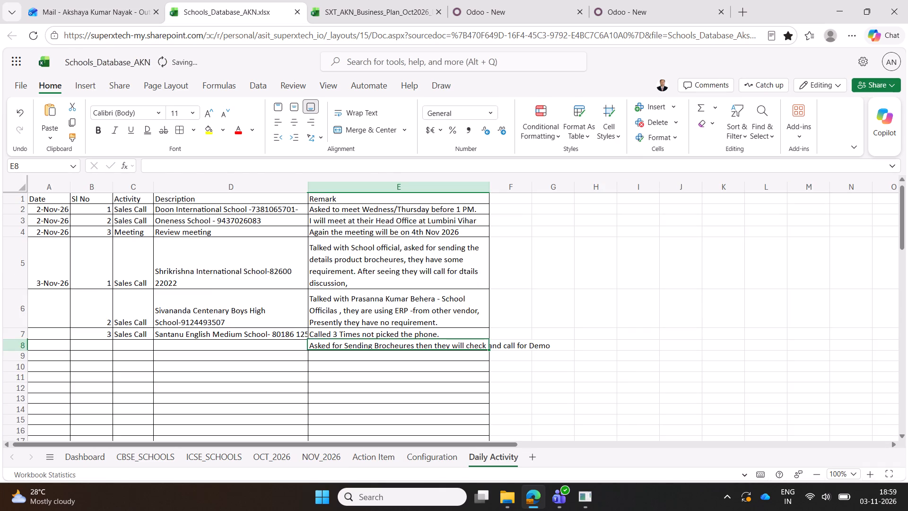
Number Daily Activity's fourth 3-Nov-26 entry 4 and set its Activity to Sales Call.
{"action": "left_click", "coordinate": [236, 343]}
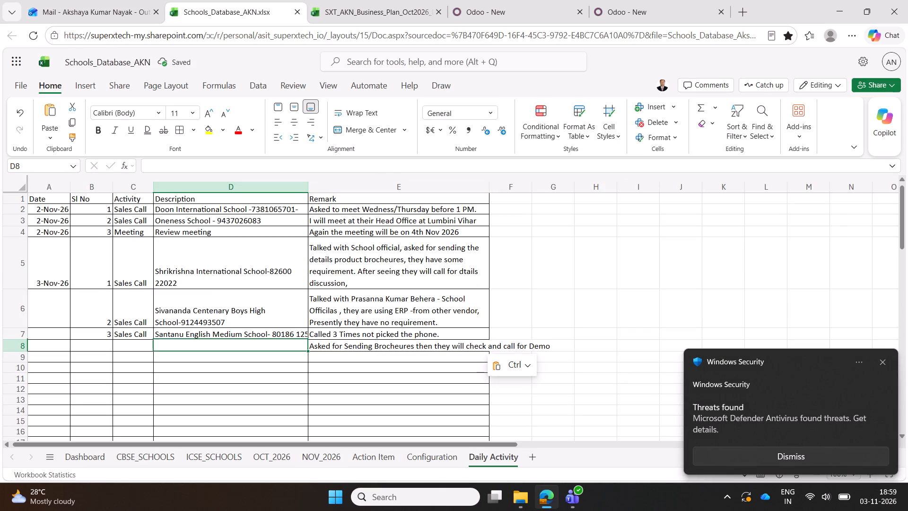
{"action": "left_click", "coordinate": [103, 346]}
{"action": "key", "text": "4"}
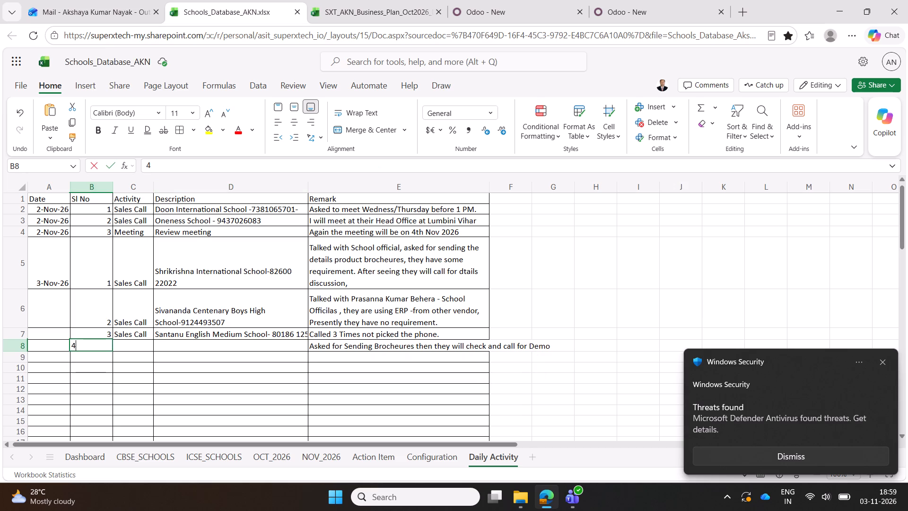
{"action": "left_click", "coordinate": [130, 342]}
{"action": "type", "text": "Sale"}
{"action": "key", "text": "Right"}
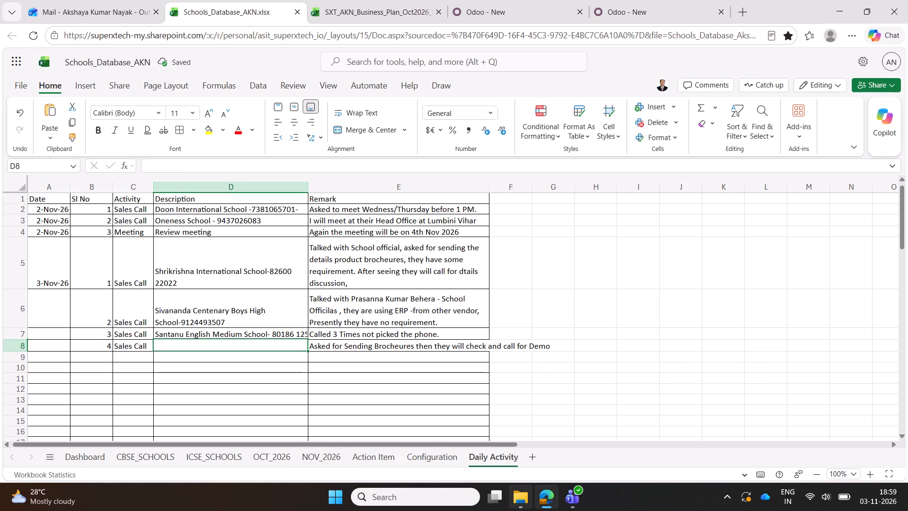
Remove the trailing comma from the school name Doon International School in the last lead of NOV_2026.
{"action": "left_click", "coordinate": [510, 458]}
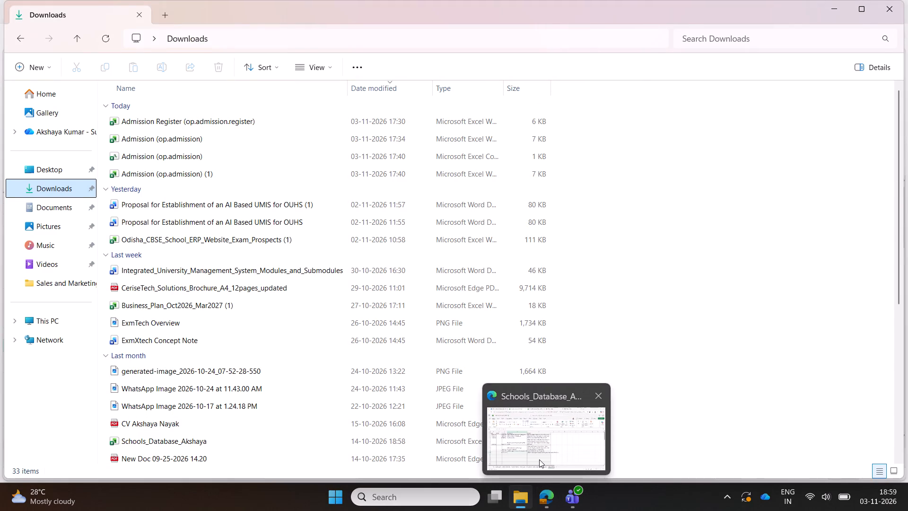
{"action": "left_click", "coordinate": [539, 459]}
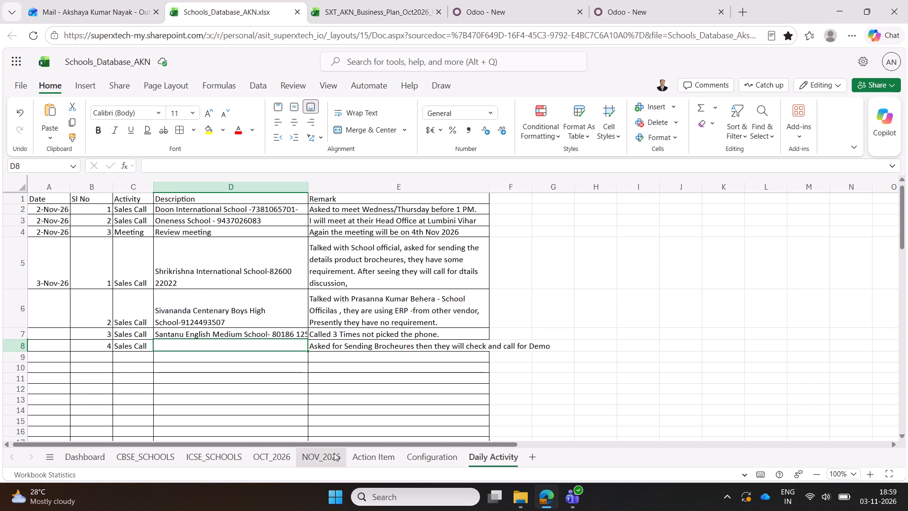
{"action": "left_click", "coordinate": [309, 456]}
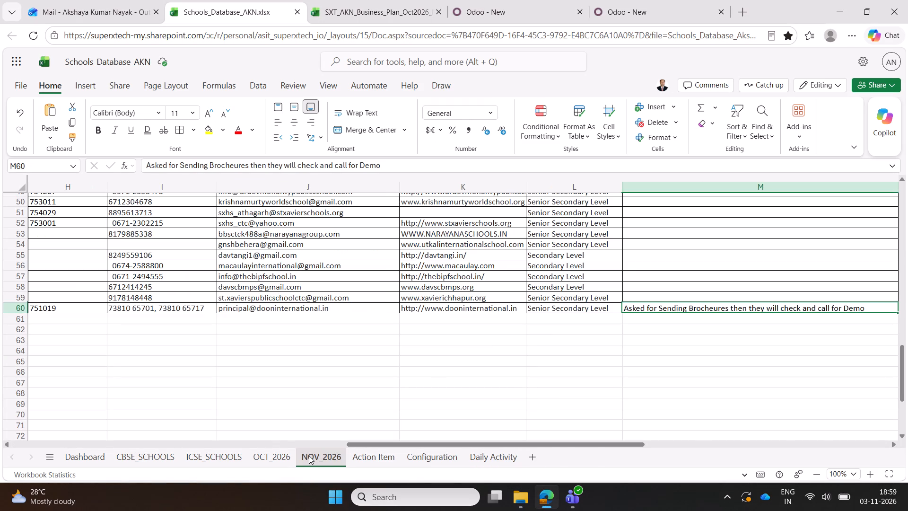
{"action": "left_click", "coordinate": [292, 308]}
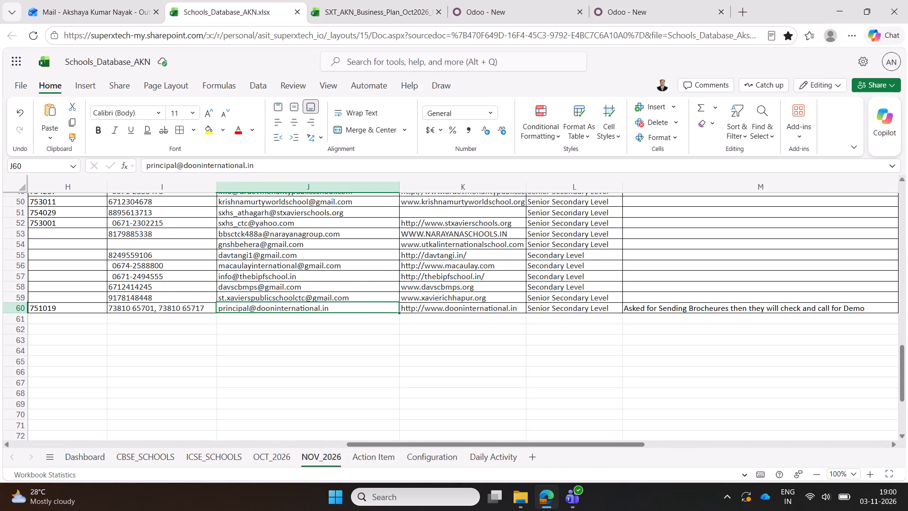
{"action": "key", "text": "Left"}
{"action": "key", "text": "Left"}
{"action": "key", "text": "Left"}
{"action": "key", "text": "Left"}
{"action": "key", "text": "Left"}
{"action": "key", "text": "Left"}
{"action": "key", "text": "Left"}
{"action": "key", "text": "Left"}
{"action": "key", "text": "Left"}
{"action": "key", "text": "Left"}
{"action": "key", "text": "Left"}
{"action": "key", "text": "Left"}
{"action": "key", "text": "Left"}
{"action": "key", "text": "Left"}
{"action": "key", "text": "Left"}
{"action": "key", "text": "Left"}
{"action": "key", "text": "Left"}
{"action": "key", "text": "Left"}
{"action": "key", "text": "Left"}
{"action": "key", "text": "Left"}
{"action": "double_click", "coordinate": [292, 308]}
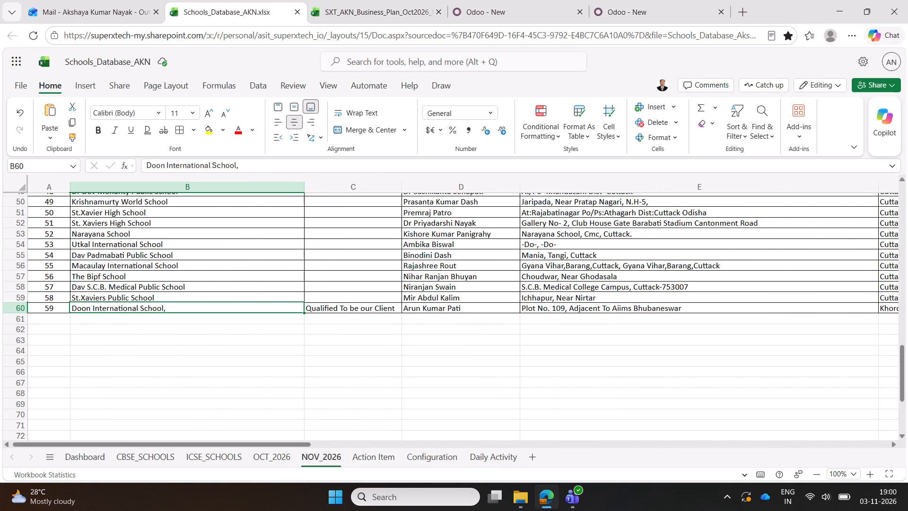
{"action": "key", "text": "BackSpace"}
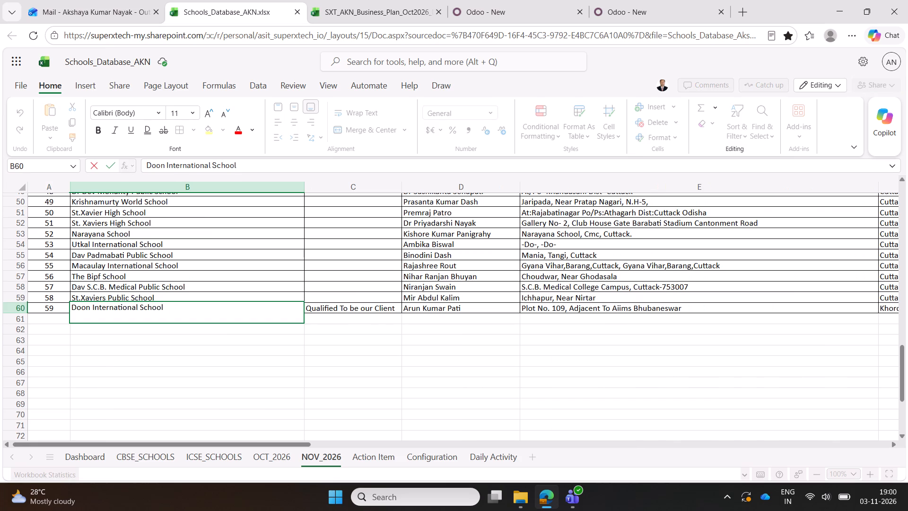
Copy the name Doon International School from NOV_2026 into the Description of Daily Activity's fourth 3-Nov-26 entry.
{"action": "key", "text": "shift+Left"}
{"action": "key", "text": "shift+Left"}
{"action": "key", "text": "shift+Left"}
{"action": "key", "text": "shift+Left"}
{"action": "key", "text": "shift+Left"}
{"action": "key", "text": "shift+Left"}
{"action": "key", "text": "shift+Left"}
{"action": "key", "text": "shift+Left"}
{"action": "key", "text": "shift+Left"}
{"action": "key", "text": "shift+Left"}
{"action": "key", "text": "shift+Left"}
{"action": "key", "text": "shift+Left"}
{"action": "key", "text": "shift+Left"}
{"action": "key", "text": "shift+Left"}
{"action": "key", "text": "shift+Left"}
{"action": "key", "text": "shift+Left"}
{"action": "key", "text": "shift+Left"}
{"action": "key", "text": "shift+Left"}
{"action": "key", "text": "shift+Left"}
{"action": "key", "text": "shift+Left"}
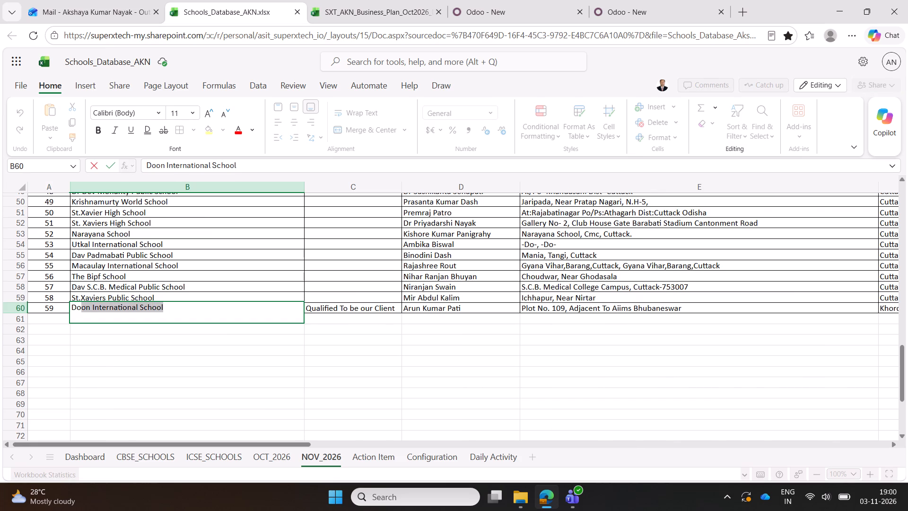
{"action": "key", "text": "shift+Left"}
{"action": "key", "text": "ctrl+c"}
{"action": "left_click", "coordinate": [502, 453]}
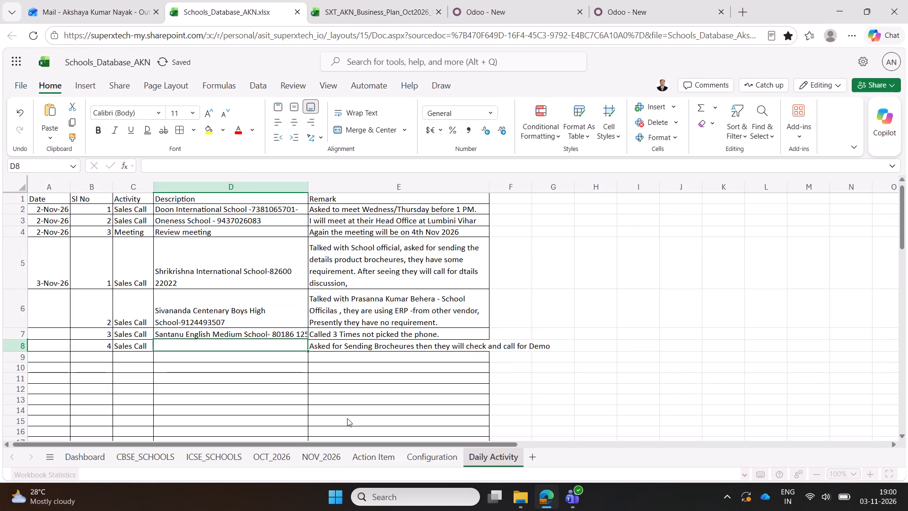
{"action": "key", "text": "ctrl+v"}
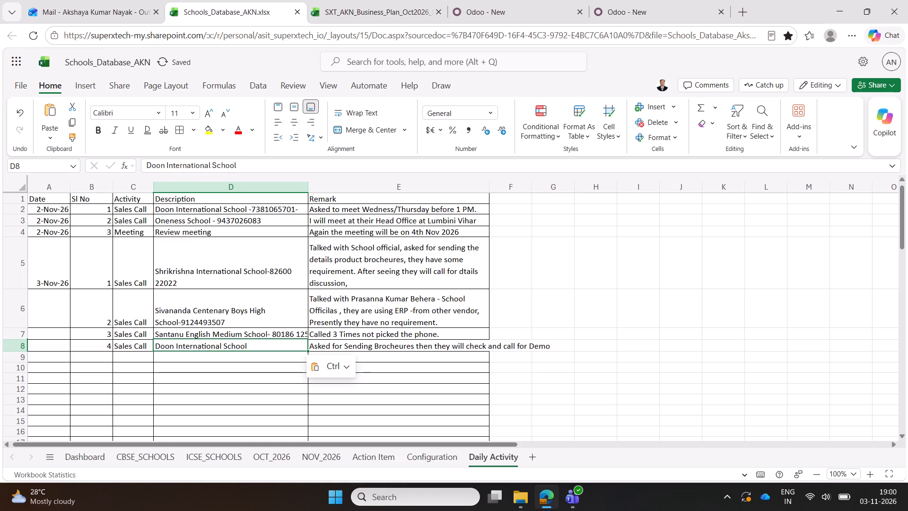
Number the next 3-Nov-26 entry on Daily Activity 5 and enter Testing as its Activity.
{"action": "left_click", "coordinate": [364, 359]}
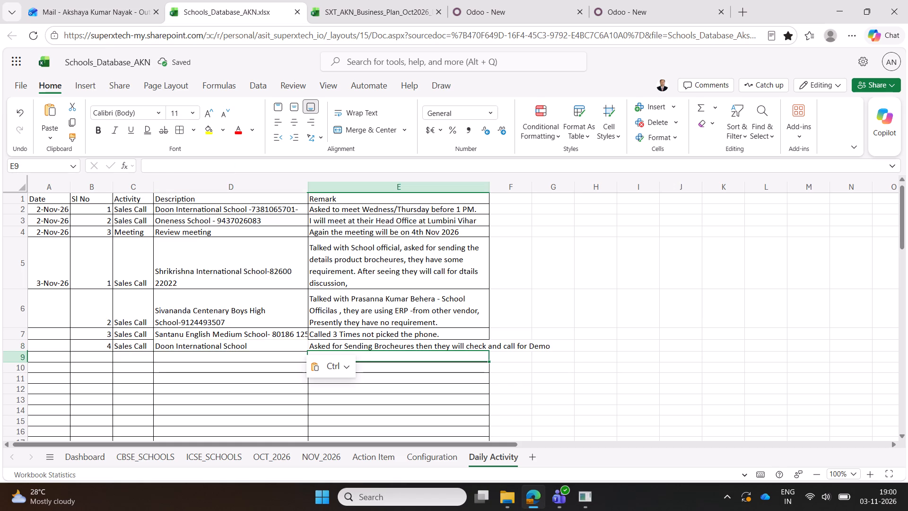
{"action": "left_click", "coordinate": [106, 359]}
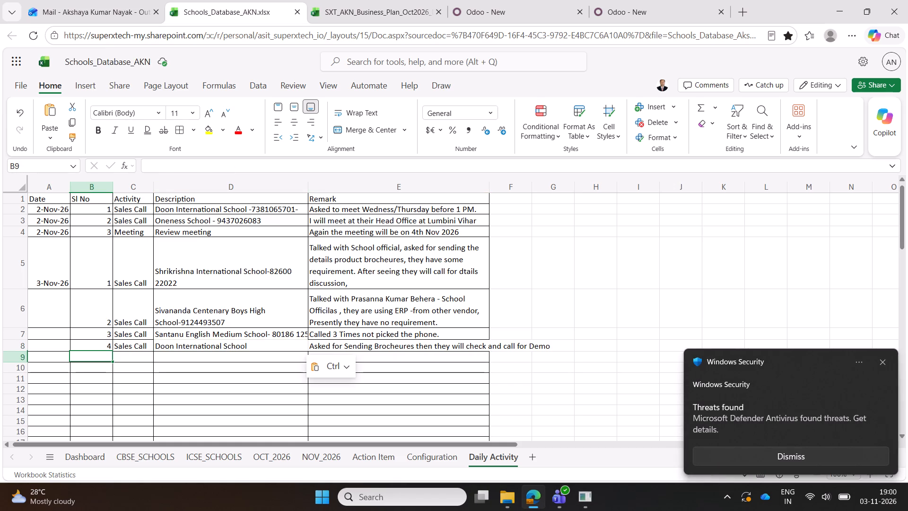
{"action": "key", "text": "5"}
{"action": "key", "text": "Right"}
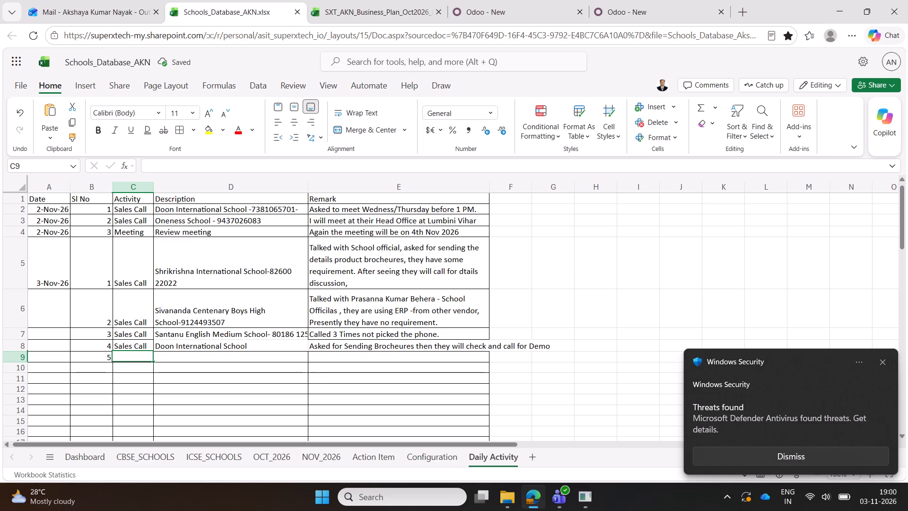
{"action": "type", "text": "Do"}
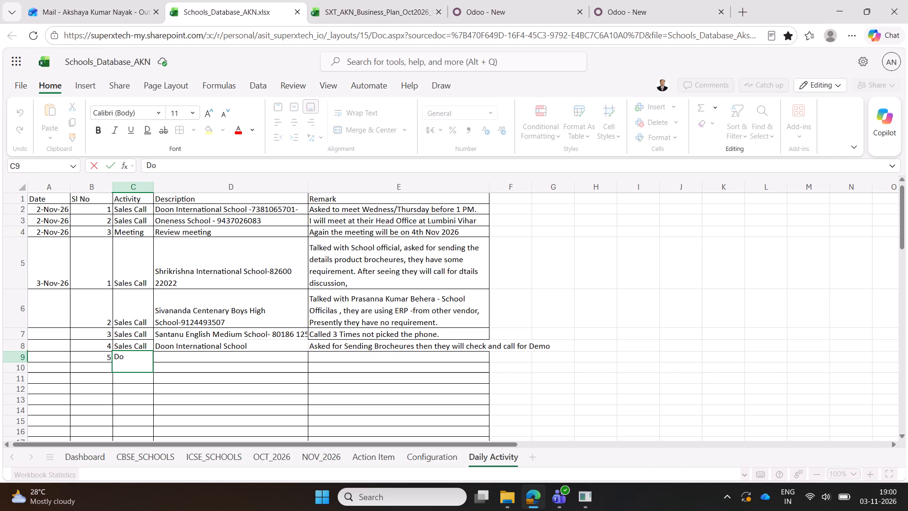
{"action": "key", "text": "BackSpace"}
{"action": "key", "text": "BackSpace"}
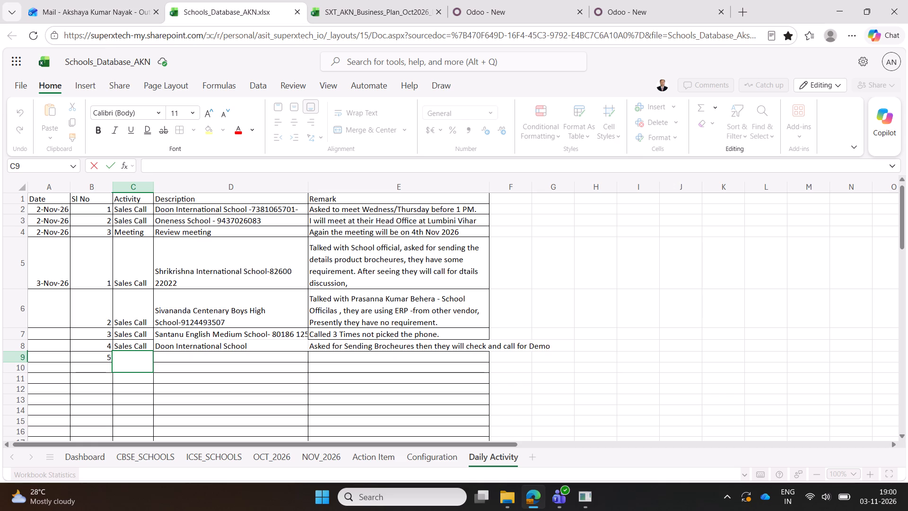
{"action": "type", "text": "Testing"}
{"action": "key", "text": "Right"}
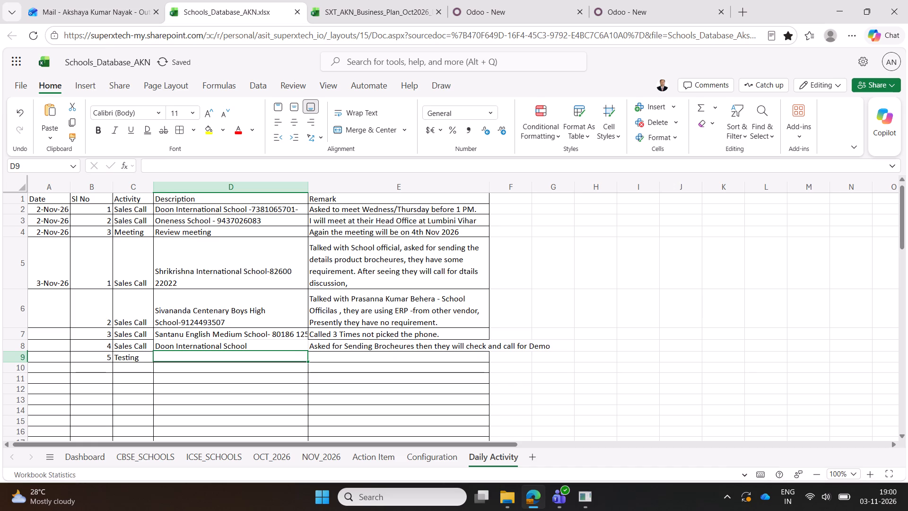
Change the Activity of Daily Activity's fifth 3-Nov-26 entry to Training.
{"action": "double_click", "coordinate": [141, 355]}
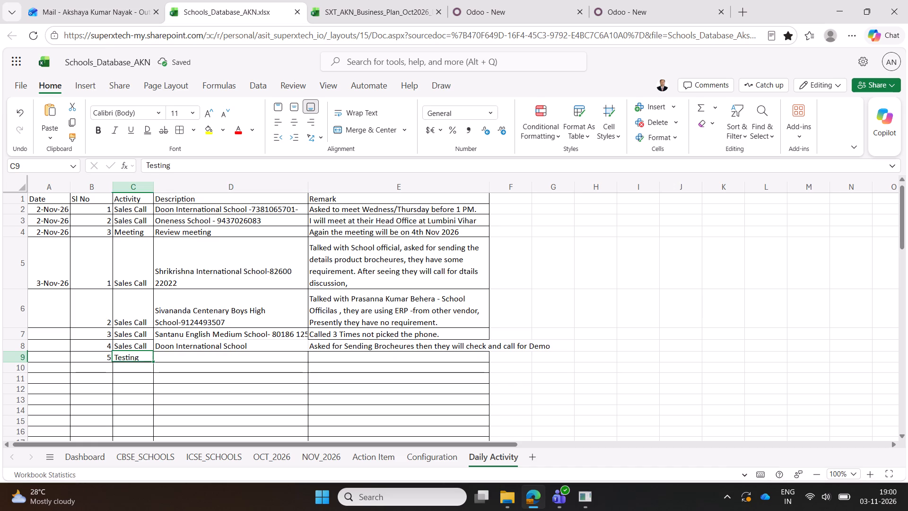
{"action": "key", "text": "slash"}
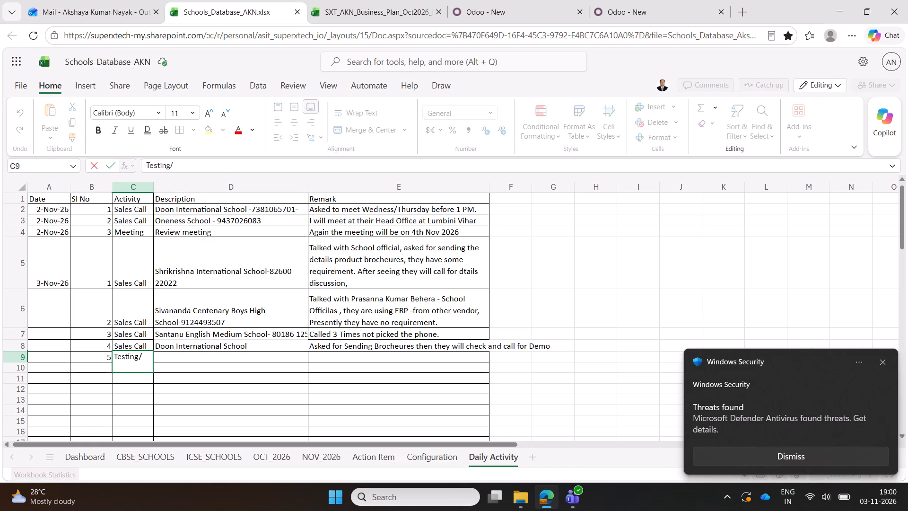
{"action": "key", "text": "BackSpace"}
{"action": "key", "text": "BackSpace"}
{"action": "key", "text": "BackSpace"}
{"action": "key", "text": "BackSpace"}
{"action": "key", "text": "BackSpace"}
{"action": "key", "text": "BackSpace"}
{"action": "key", "text": "BackSpace"}
{"action": "key", "text": "BackSpace"}
{"action": "key", "text": "shift+c"}
{"action": "key", "text": "BackSpace"}
{"action": "type", "text": "Training"}
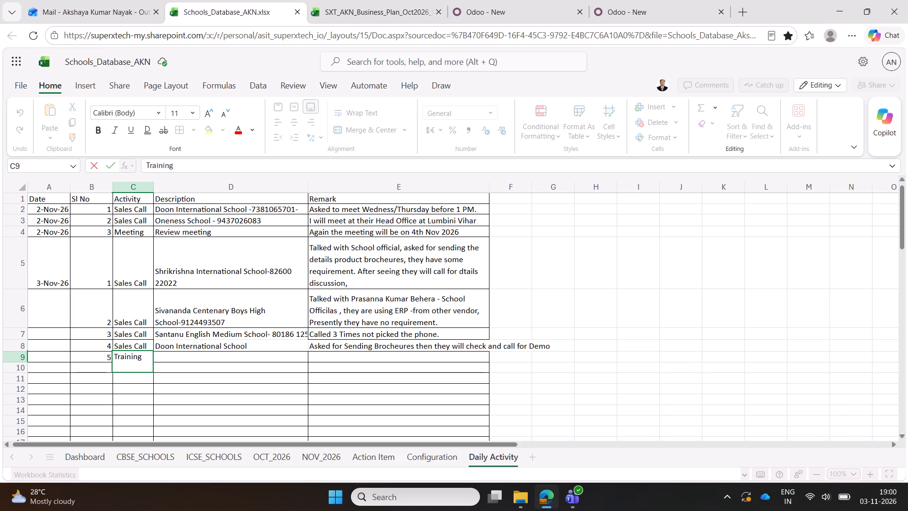
{"action": "key", "text": "Right"}
{"action": "key", "text": "Tab"}
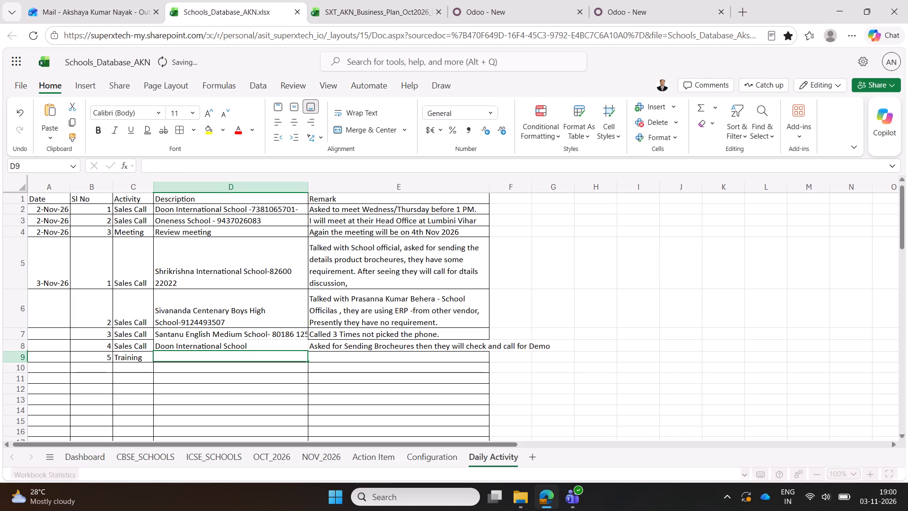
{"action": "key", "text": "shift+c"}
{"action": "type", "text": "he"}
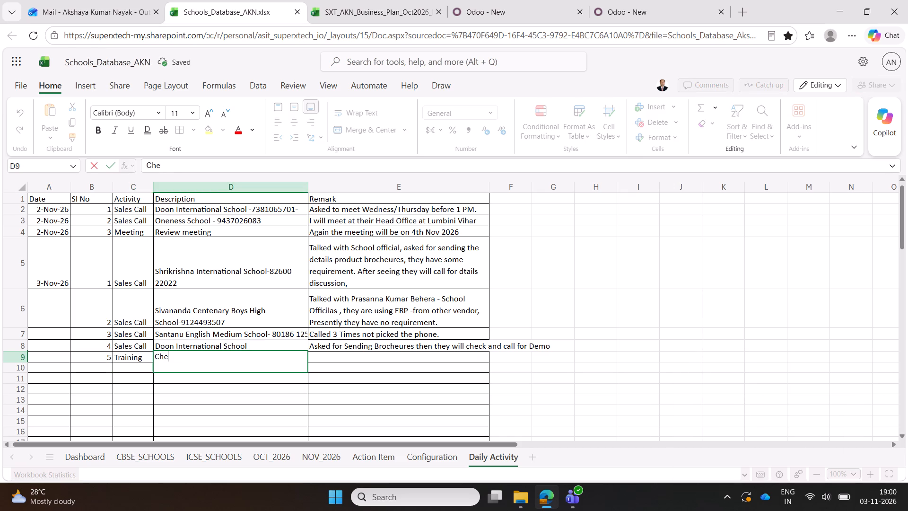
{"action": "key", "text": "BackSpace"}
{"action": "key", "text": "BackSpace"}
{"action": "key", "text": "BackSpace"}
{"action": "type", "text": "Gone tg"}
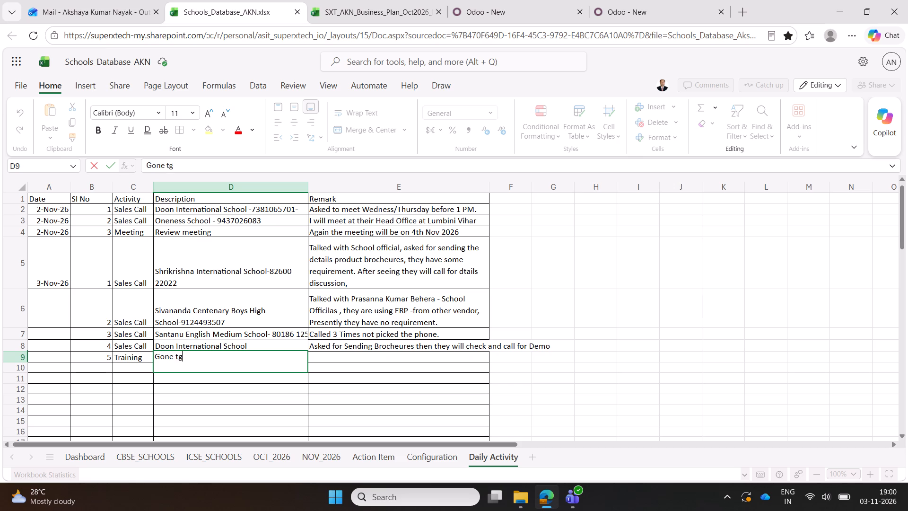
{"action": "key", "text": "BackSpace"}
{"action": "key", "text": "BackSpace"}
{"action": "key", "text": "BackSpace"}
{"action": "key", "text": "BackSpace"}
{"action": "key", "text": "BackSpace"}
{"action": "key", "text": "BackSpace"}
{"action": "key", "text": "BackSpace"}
Enter ERP-Apllication form as the Description of Daily Activity's fifth 3-Nov-26 entry.
{"action": "type", "text": "ERP-A"}
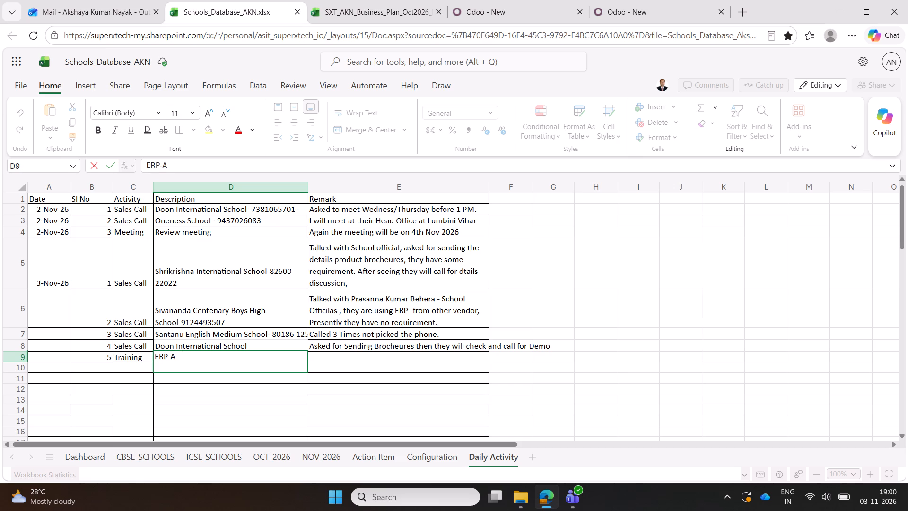
{"action": "key", "text": "BackSpace"}
{"action": "type", "text": "Apllication"}
{"action": "key", "text": "space"}
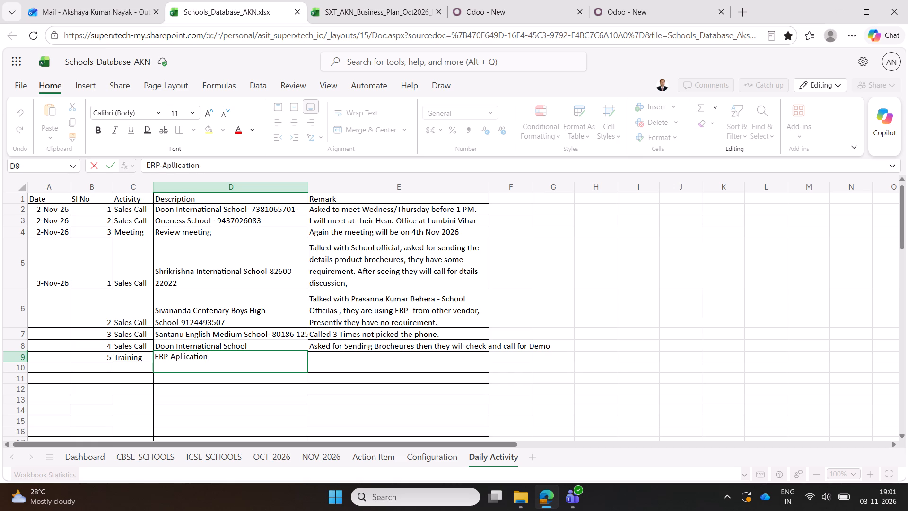
{"action": "type", "text": "form"}
{"action": "type", "text": "/ registar"}
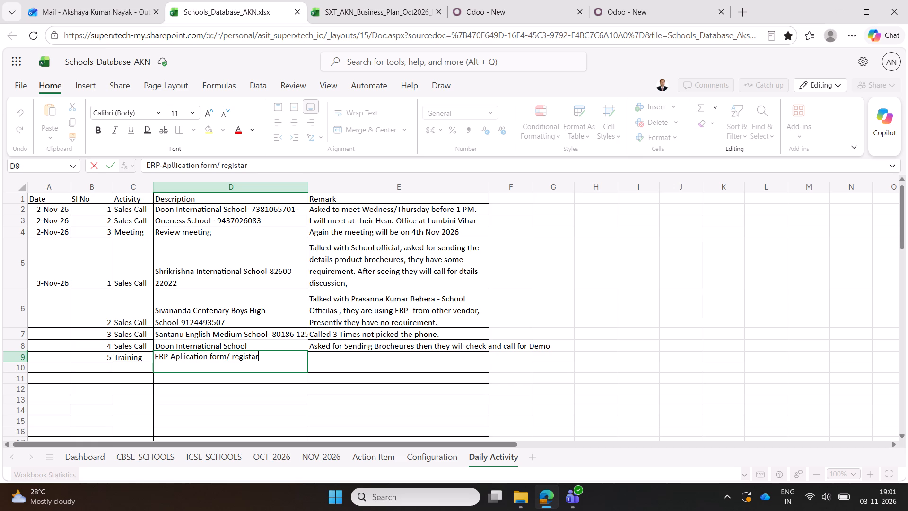
{"action": "key", "text": "BackSpace"}
{"action": "key", "text": "BackSpace"}
{"action": "key", "text": "BackSpace"}
{"action": "key", "text": "BackSpace"}
{"action": "key", "text": "BackSpace"}
{"action": "key", "text": "BackSpace"}
{"action": "key", "text": "BackSpace"}
{"action": "key", "text": "BackSpace"}
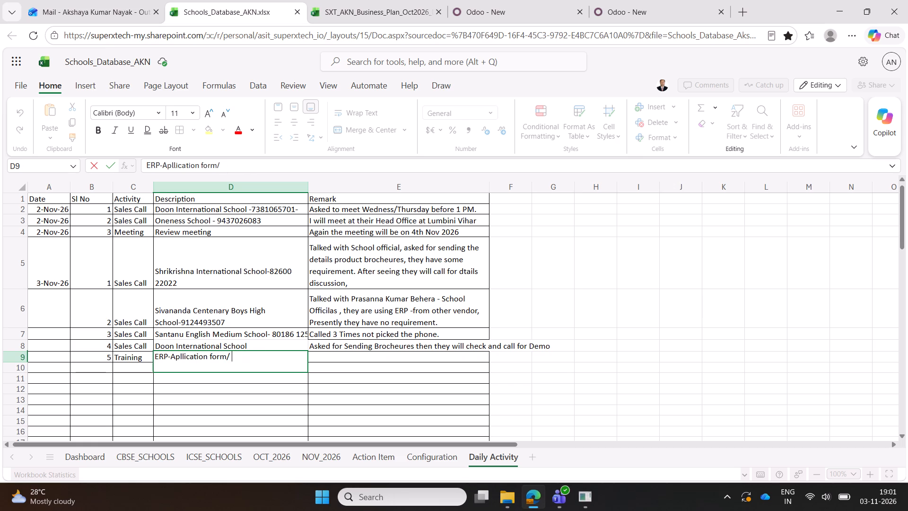
{"action": "key", "text": "BackSpace"}
{"action": "key", "text": "BackSpace"}
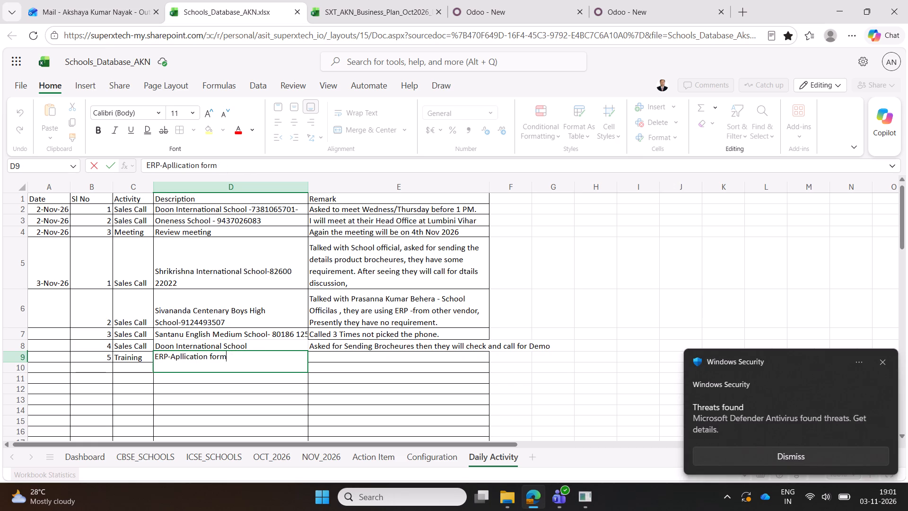
{"action": "key", "text": "Tab"}
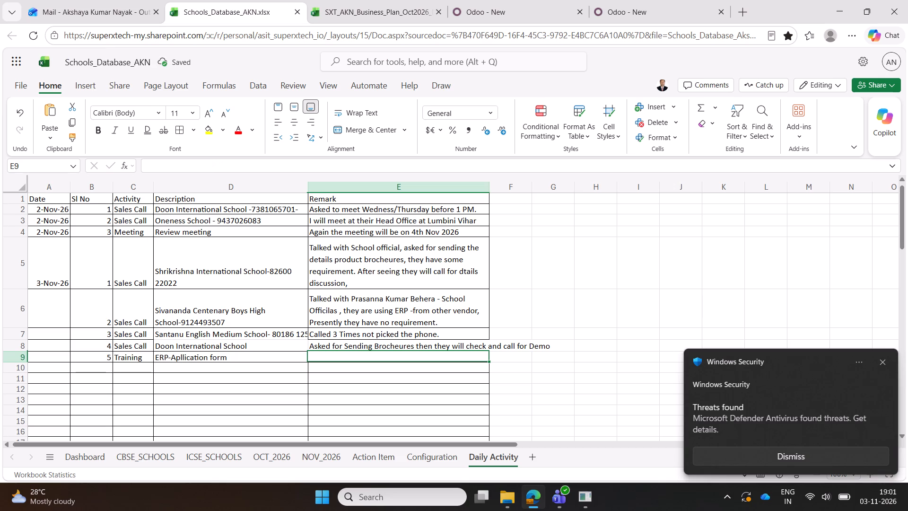
Enter the Remark "Found many error, validation required many places." for Daily Activity's fifth 3-Nov-26 entry.
{"action": "type", "text": "FOund"}
{"action": "key", "text": "space"}
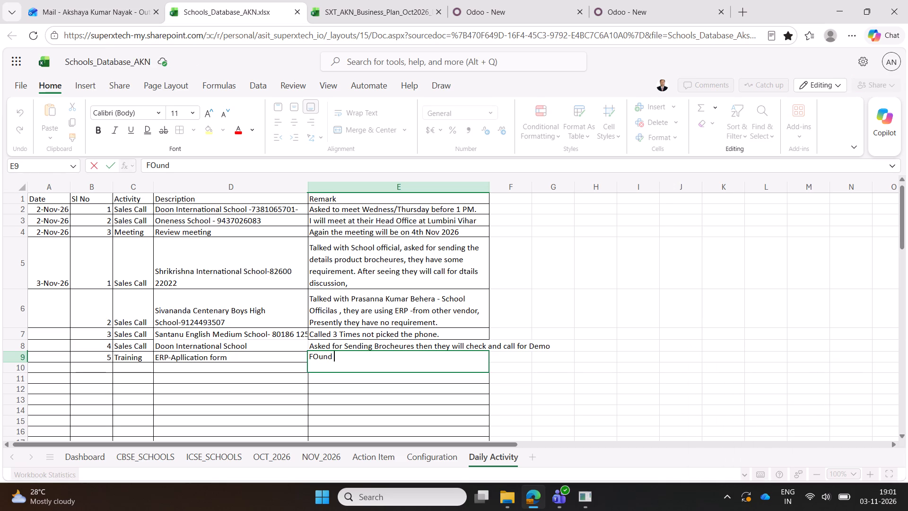
{"action": "key", "text": "BackSpace"}
{"action": "key", "text": "BackSpace"}
{"action": "key", "text": "BackSpace"}
{"action": "key", "text": "BackSpace"}
{"action": "key", "text": "BackSpace"}
{"action": "type", "text": "ound many"}
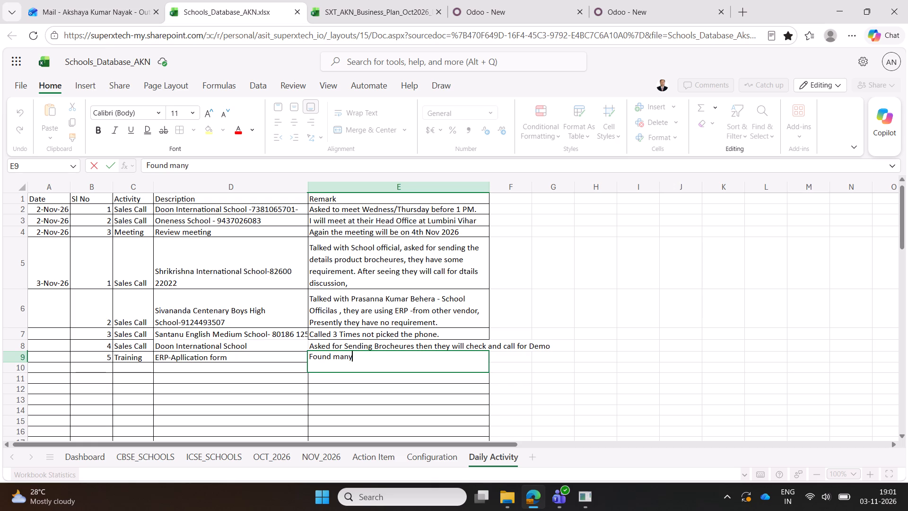
{"action": "key", "text": "space"}
{"action": "key", "text": "e"}
{"action": "key", "text": "BackSpace"}
{"action": "type", "text": "errro"}
{"action": "key", "text": "BackSpace"}
{"action": "key", "text": "BackSpace"}
{"action": "type", "text": "oe"}
{"action": "key", "text": "BackSpace"}
{"action": "type", "text": "r, validation requored"}
{"action": "key", "text": "space"}
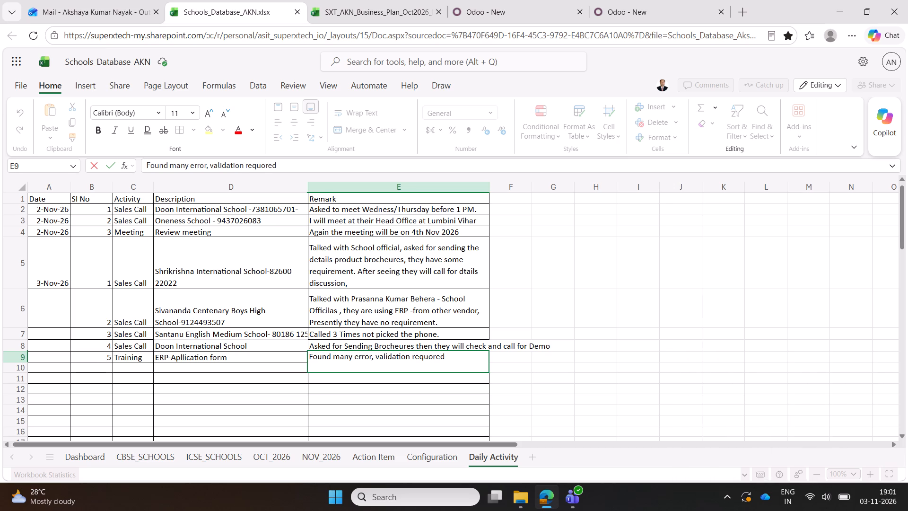
{"action": "key", "text": "BackSpace"}
{"action": "key", "text": "BackSpace"}
{"action": "key", "text": "BackSpace"}
{"action": "key", "text": "BackSpace"}
{"action": "key", "text": "BackSpace"}
{"action": "type", "text": "ired"}
{"action": "key", "text": "space"}
{"action": "type", "text": "many palces"}
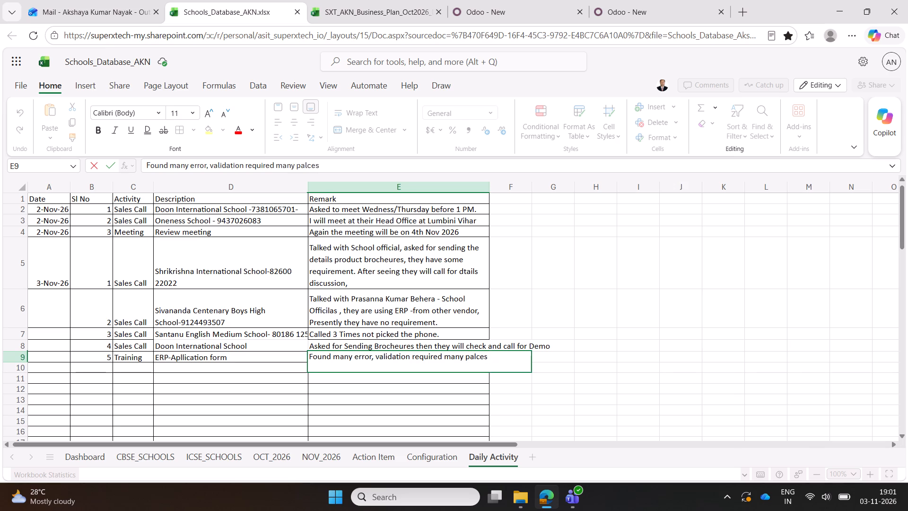
{"action": "key", "text": "BackSpace"}
{"action": "key", "text": "BackSpace"}
{"action": "key", "text": "BackSpace"}
{"action": "key", "text": "BackSpace"}
{"action": "key", "text": "BackSpace"}
{"action": "type", "text": "laces."}
{"action": "left_click", "coordinate": [555, 427]}
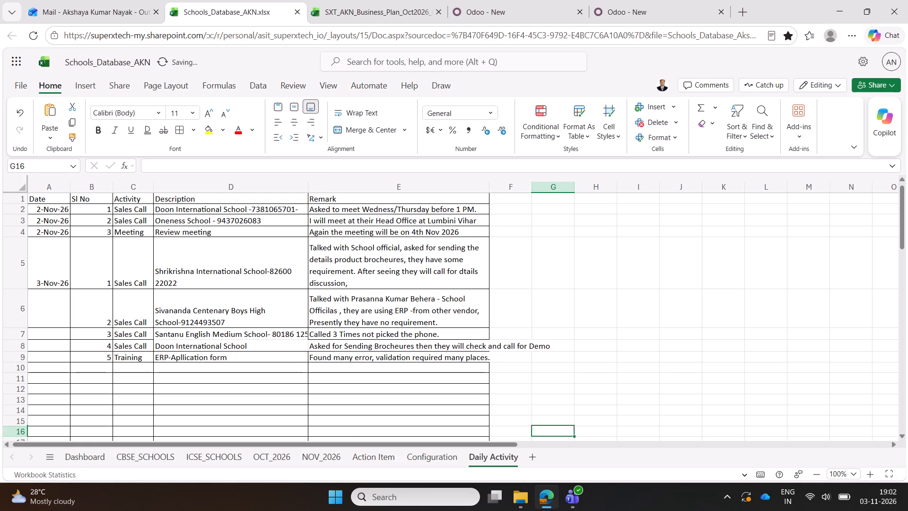
Enter Documentation as the Activity in the row below the Training entry on Daily Activity.
{"action": "left_click", "coordinate": [131, 368]}
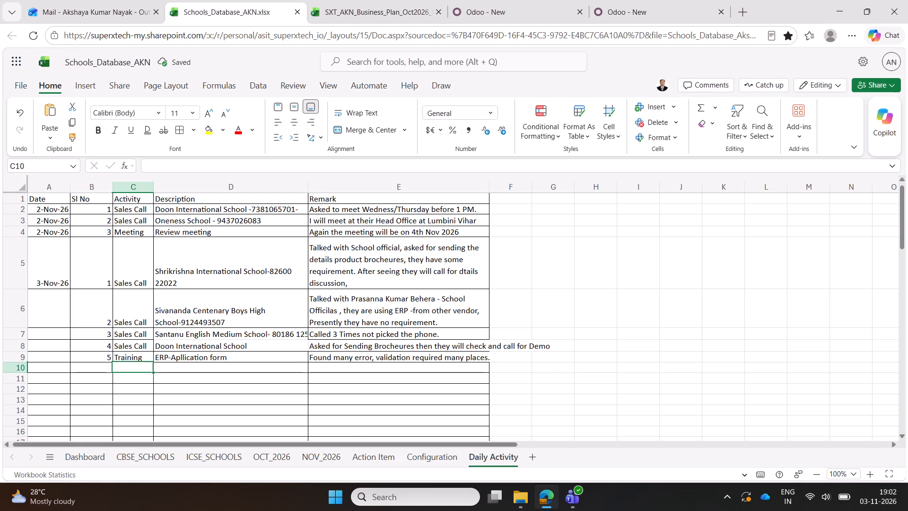
{"action": "type", "text": "Do"}
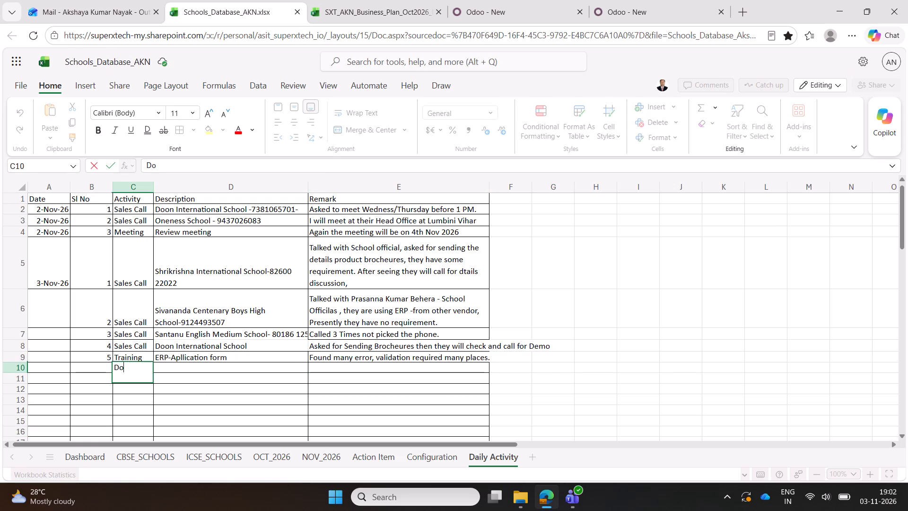
{"action": "key", "text": "BackSpace"}
{"action": "key", "text": "BackSpace"}
{"action": "type", "text": "Docum"}
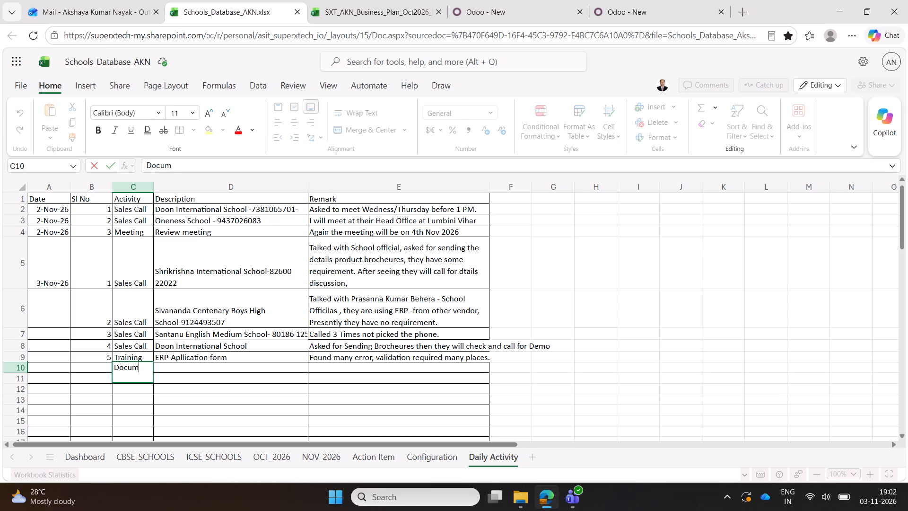
{"action": "key", "text": "a"}
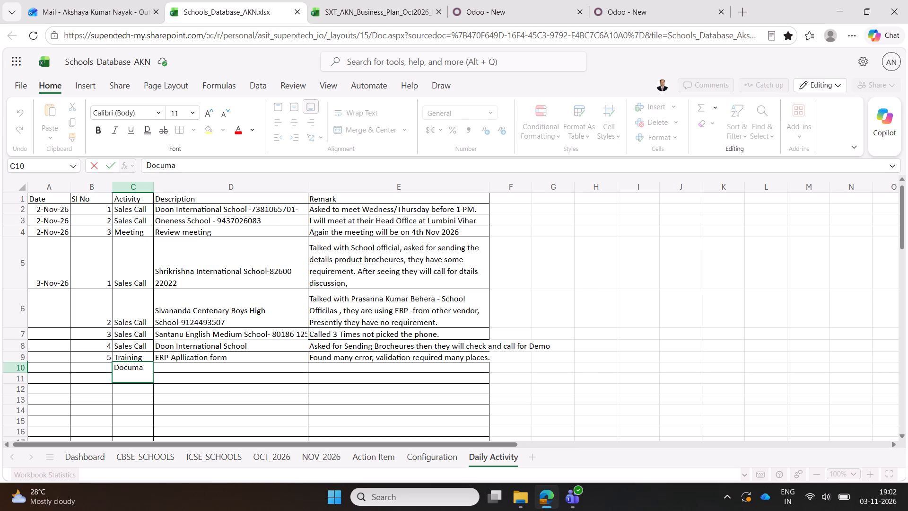
{"action": "key", "text": "BackSpace"}
{"action": "key", "text": "BackSpace"}
{"action": "key", "text": "BackSpace"}
{"action": "key", "text": "BackSpace"}
{"action": "key", "text": "BackSpace"}
{"action": "key", "text": "BackSpace"}
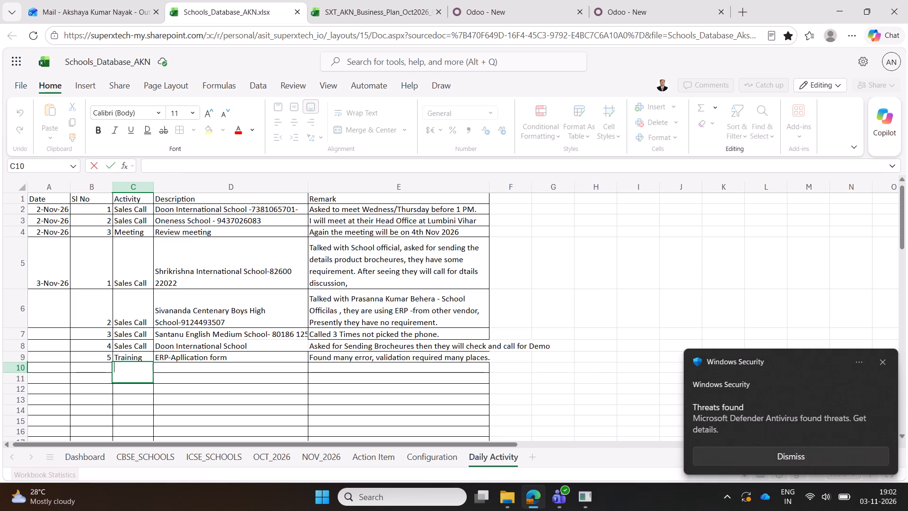
{"action": "type", "text": "Te"}
{"action": "key", "text": "BackSpace"}
{"action": "key", "text": "BackSpace"}
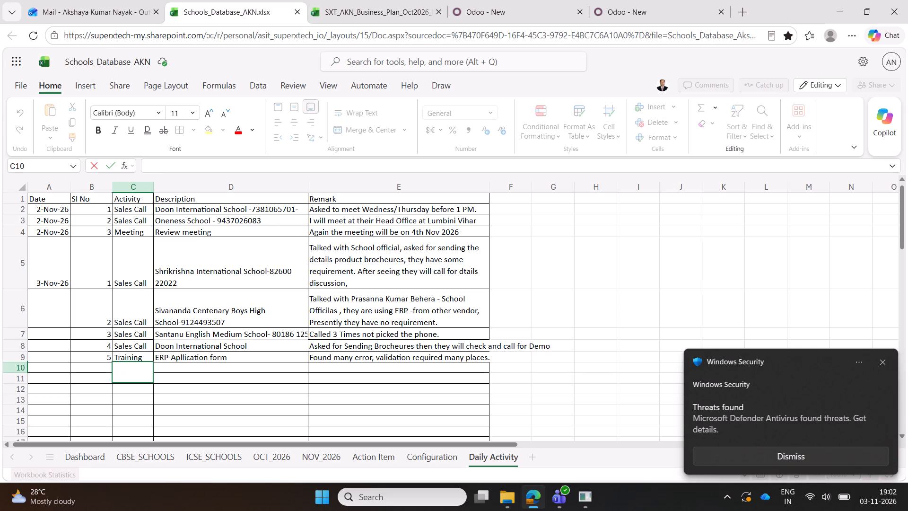
{"action": "key", "text": "shift+o"}
{"action": "key", "text": "BackSpace"}
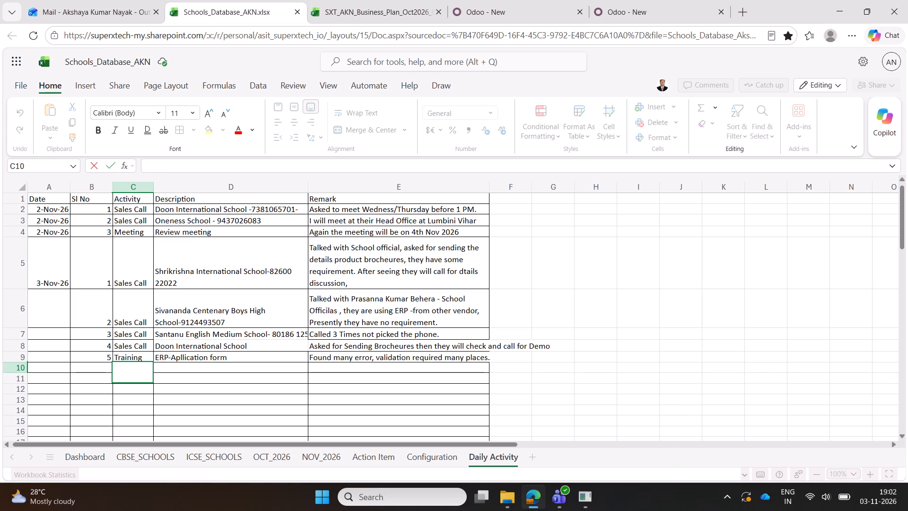
{"action": "key", "text": "shift+o"}
{"action": "key", "text": "BackSpace"}
{"action": "type", "text": "Documantat"}
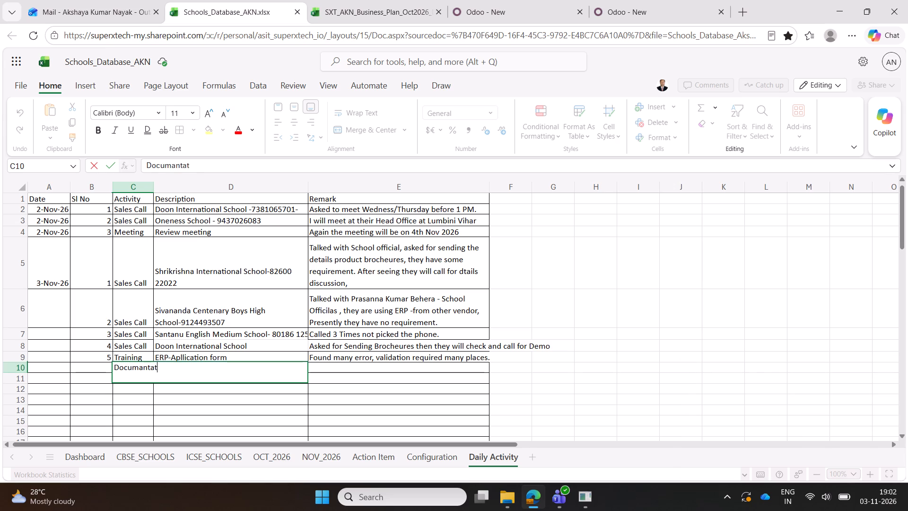
{"action": "key", "text": "BackSpace"}
{"action": "key", "text": "BackSpace"}
{"action": "key", "text": "BackSpace"}
{"action": "key", "text": "BackSpace"}
{"action": "key", "text": "BackSpace"}
{"action": "type", "text": "entation"}
{"action": "key", "text": "Tab"}
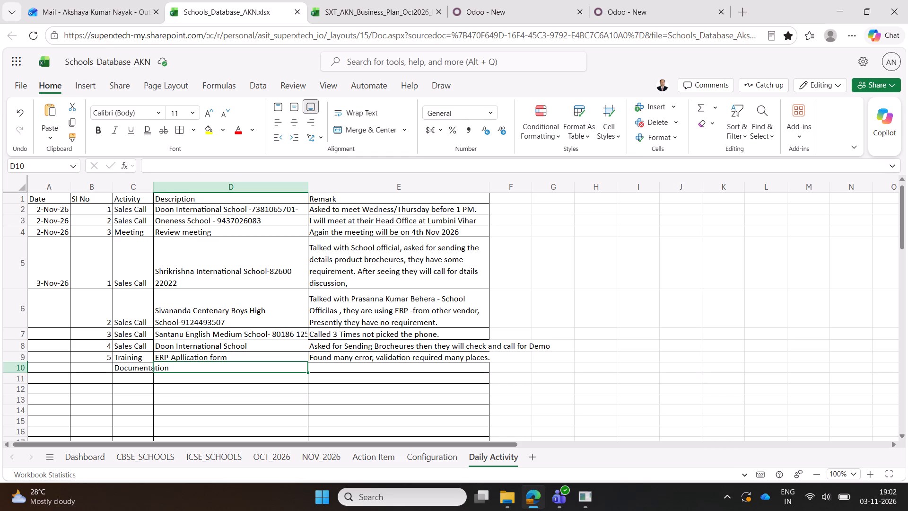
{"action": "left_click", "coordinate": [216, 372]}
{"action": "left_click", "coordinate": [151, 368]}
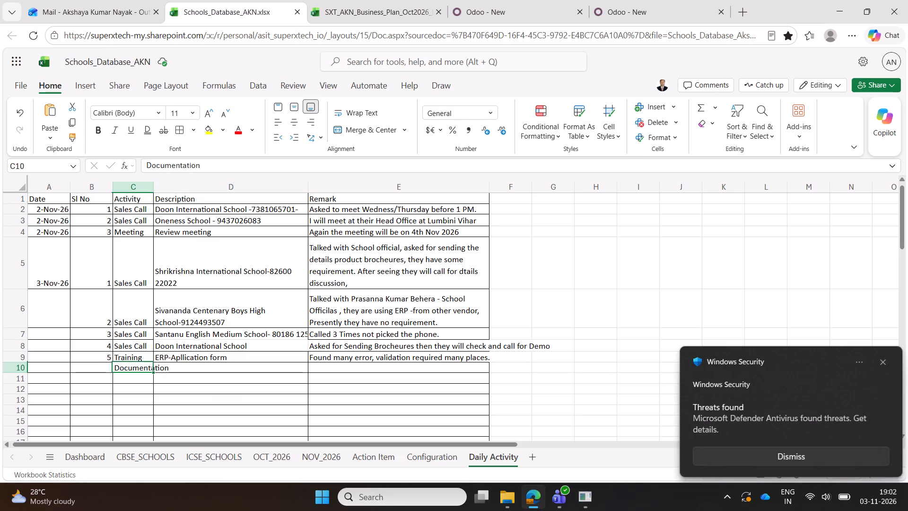
Delete the Documentation activity from the row below the Training entry on Daily Activity.
{"action": "key", "text": "Delete"}
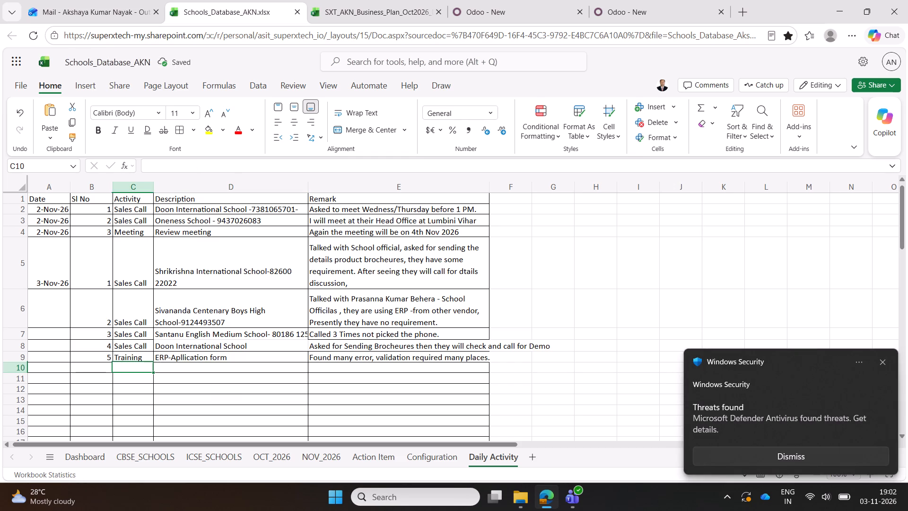
{"action": "left_click", "coordinate": [249, 400]}
Fill the 3-Nov-26 date down the Date column from the Shrikrishna International School entry through the Training entry.
{"action": "left_click", "coordinate": [62, 286]}
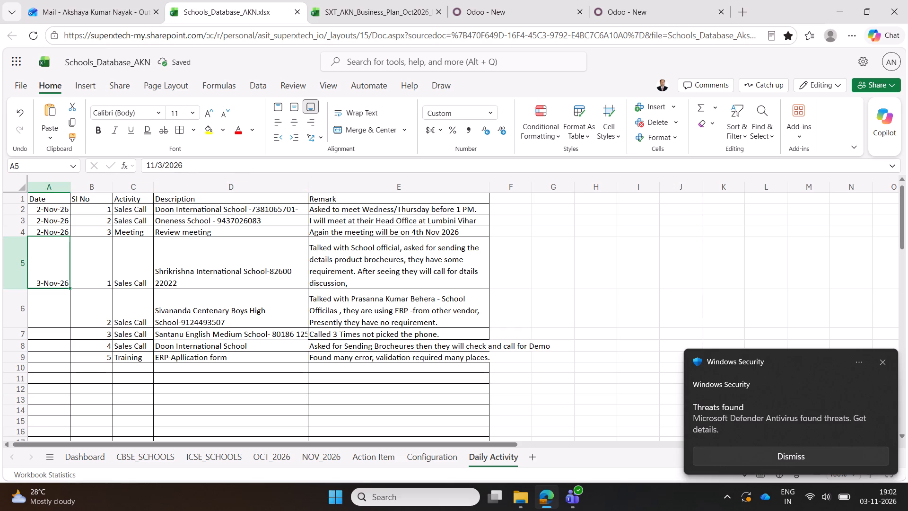
{"action": "left_click_drag", "start_coordinate": [56, 275], "coordinate": [54, 349]}
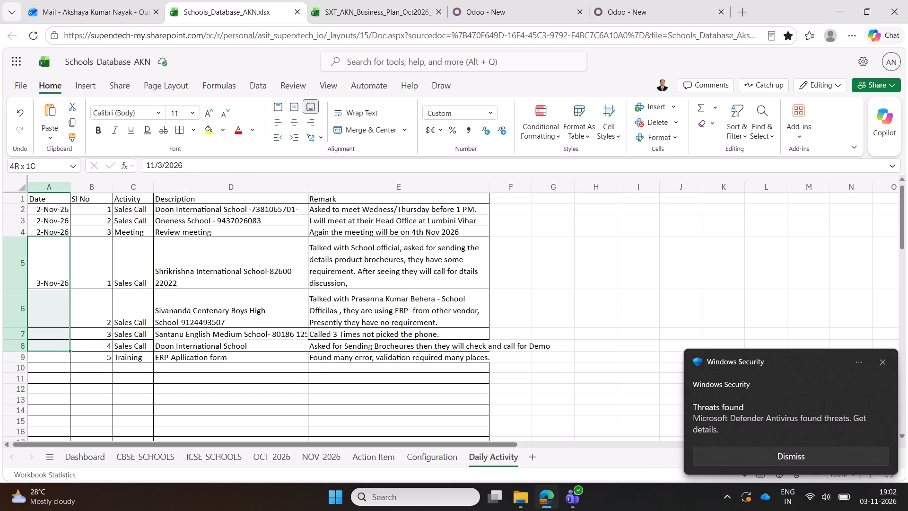
{"action": "left_click_drag", "start_coordinate": [54, 349], "coordinate": [55, 355]}
{"action": "key", "text": "ctrl+d"}
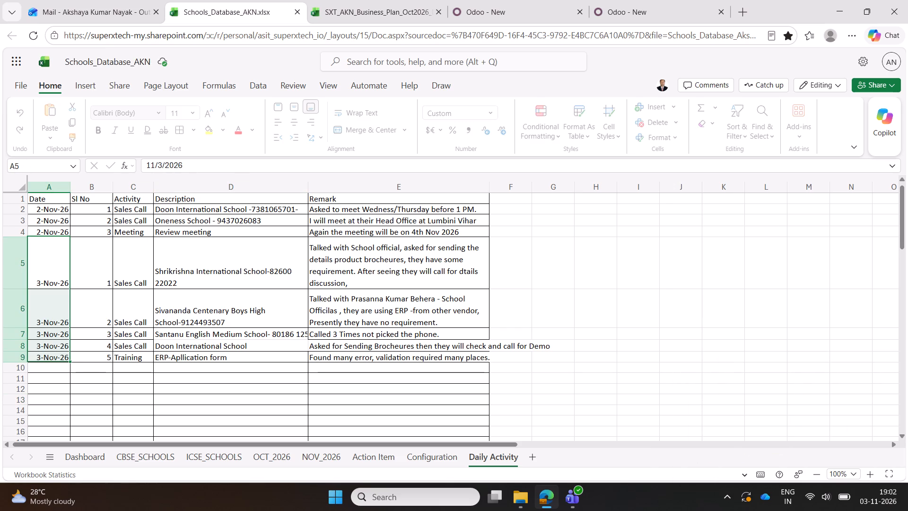
Copy the wrapped-text format of the Sivananda Centenary Boys High School remark onto the three remarks below it with Format Painter.
{"action": "left_click", "coordinate": [471, 310]}
{"action": "right_click", "coordinate": [471, 310]}
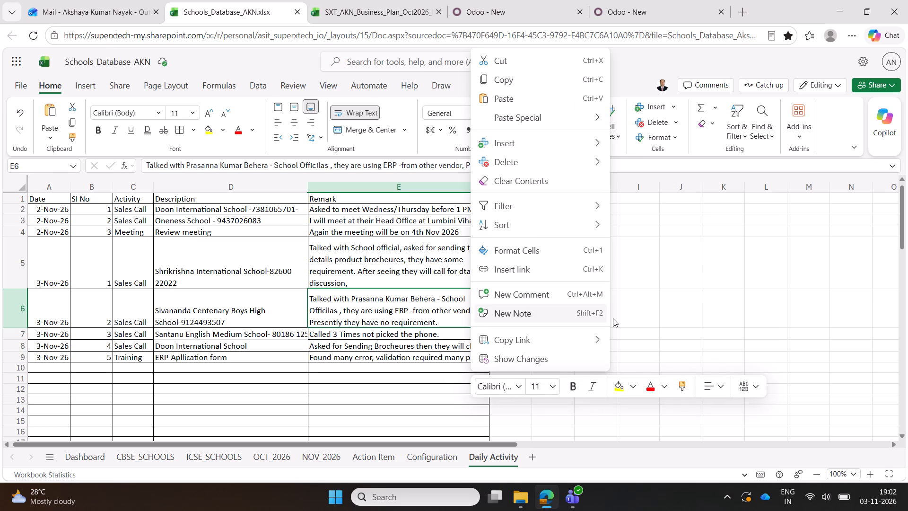
{"action": "left_click", "coordinate": [680, 386]}
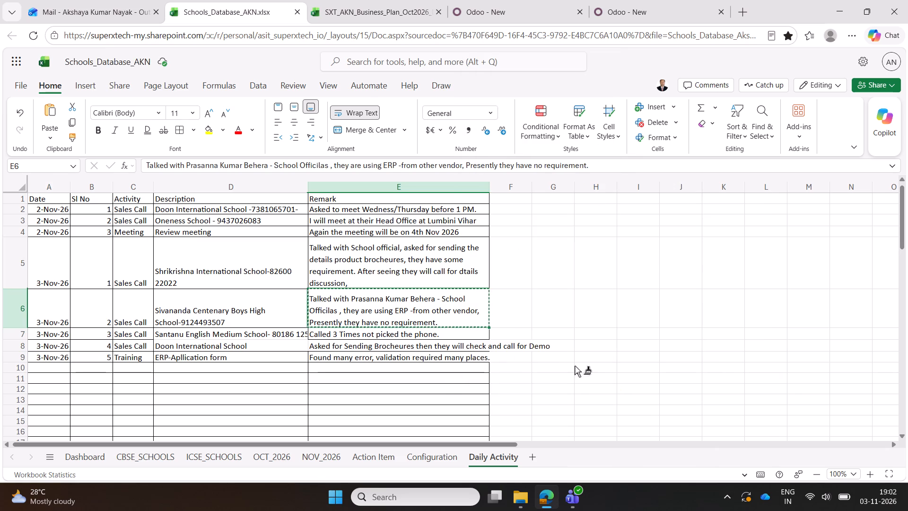
{"action": "left_click_drag", "start_coordinate": [467, 333], "coordinate": [466, 350]}
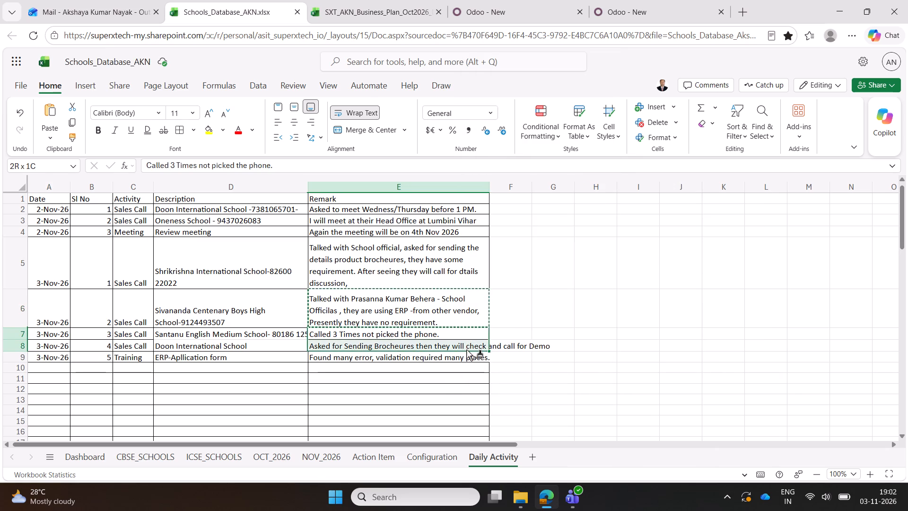
{"action": "left_click_drag", "start_coordinate": [466, 350], "coordinate": [466, 357]}
{"action": "left_click", "coordinate": [561, 366]}
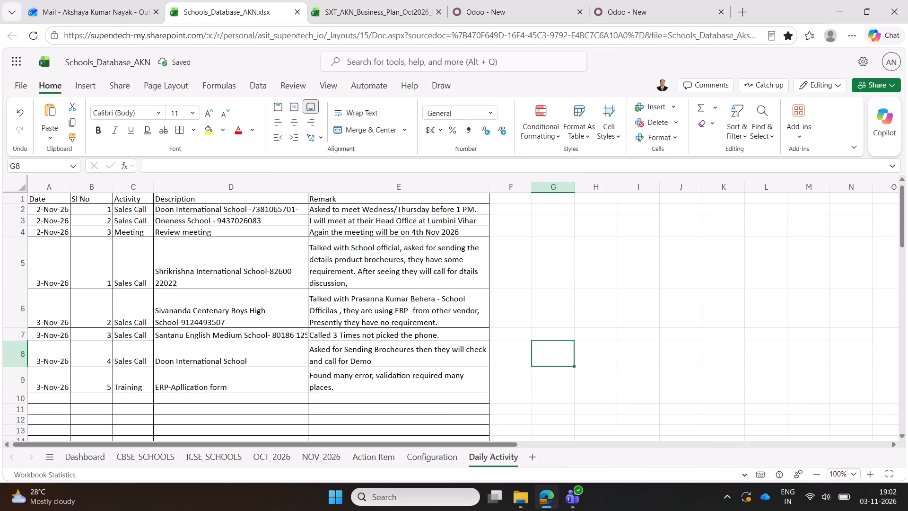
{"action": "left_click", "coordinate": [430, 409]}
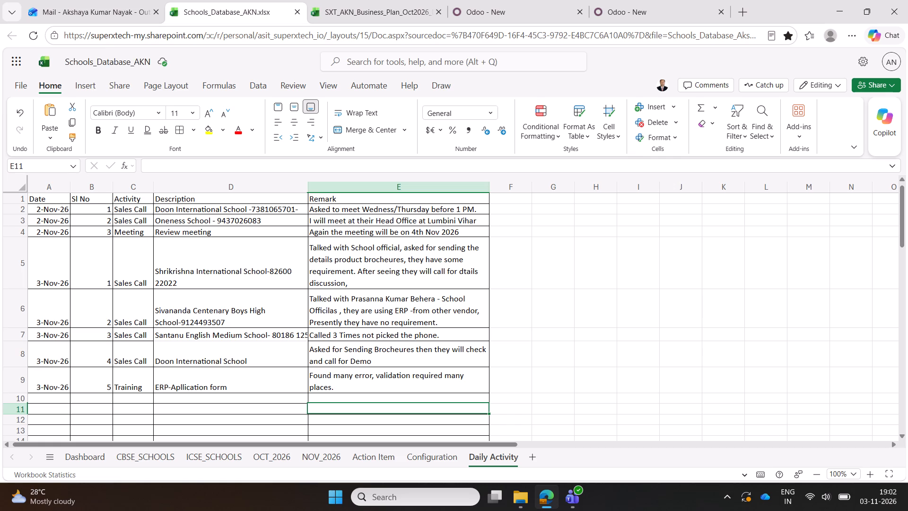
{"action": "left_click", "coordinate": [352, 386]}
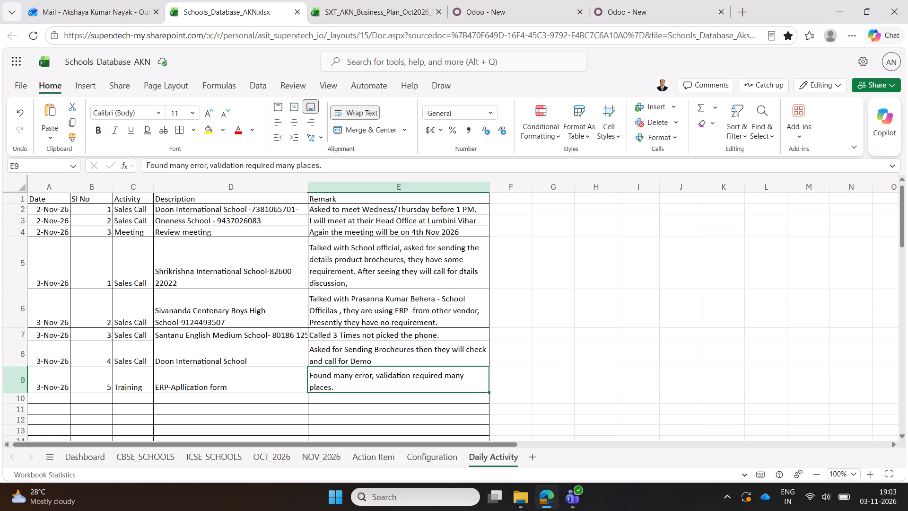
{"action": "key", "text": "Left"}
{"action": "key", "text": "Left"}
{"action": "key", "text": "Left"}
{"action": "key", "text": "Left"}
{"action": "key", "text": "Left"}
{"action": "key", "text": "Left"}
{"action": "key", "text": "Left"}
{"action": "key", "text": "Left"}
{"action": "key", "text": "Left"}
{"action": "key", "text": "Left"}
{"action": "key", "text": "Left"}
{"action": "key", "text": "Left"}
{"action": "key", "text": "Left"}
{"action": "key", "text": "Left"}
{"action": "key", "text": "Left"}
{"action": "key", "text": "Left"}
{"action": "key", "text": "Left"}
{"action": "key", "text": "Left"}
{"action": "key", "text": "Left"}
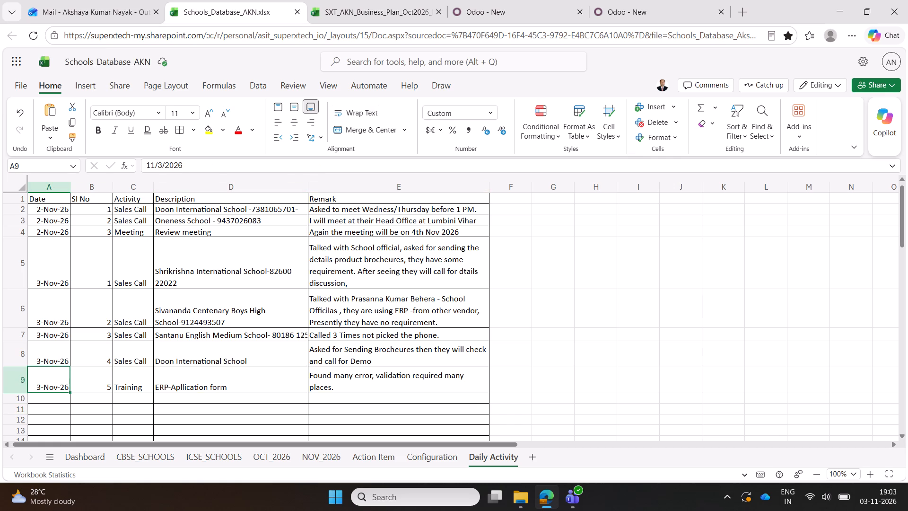
Append "Again I will check thorough" to the Remark of the 3-Nov-26 Training entry.
{"action": "double_click", "coordinate": [352, 387]}
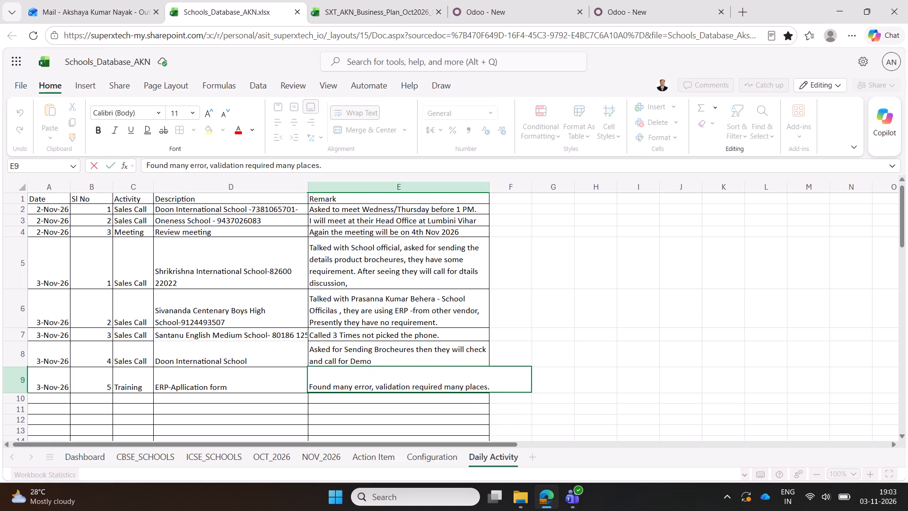
{"action": "key", "text": "space"}
{"action": "type", "text": "Again I wi"}
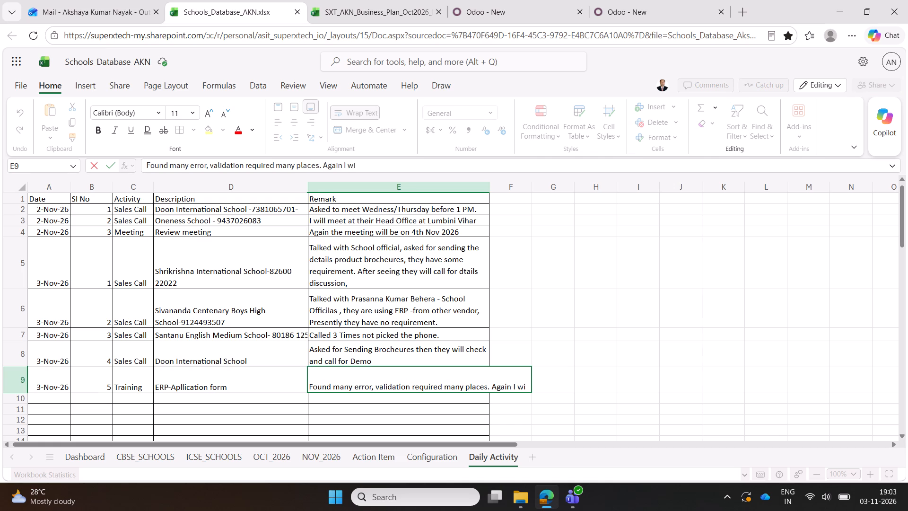
{"action": "type", "text": "ll"}
{"action": "key", "text": "space"}
{"action": "type", "text": "cahe"}
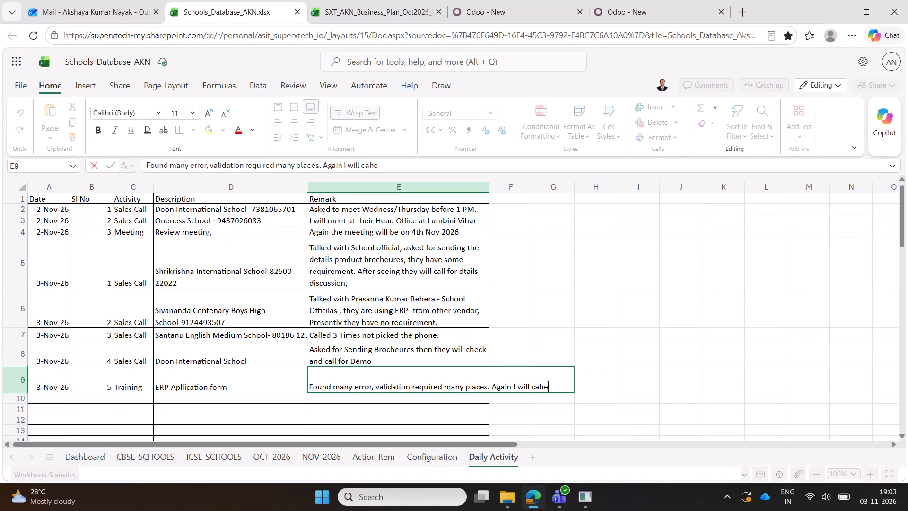
{"action": "key", "text": "BackSpace"}
{"action": "key", "text": "BackSpace"}
{"action": "key", "text": "BackSpace"}
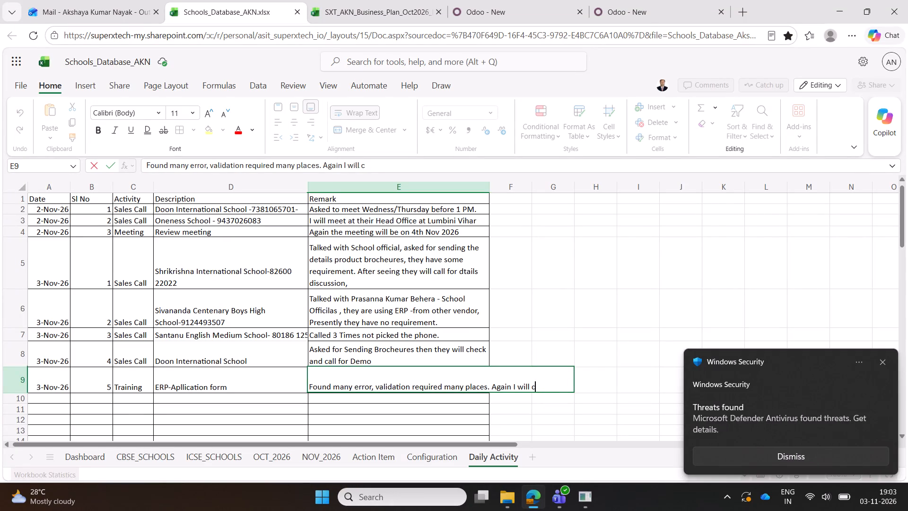
{"action": "type", "text": "heck tho"}
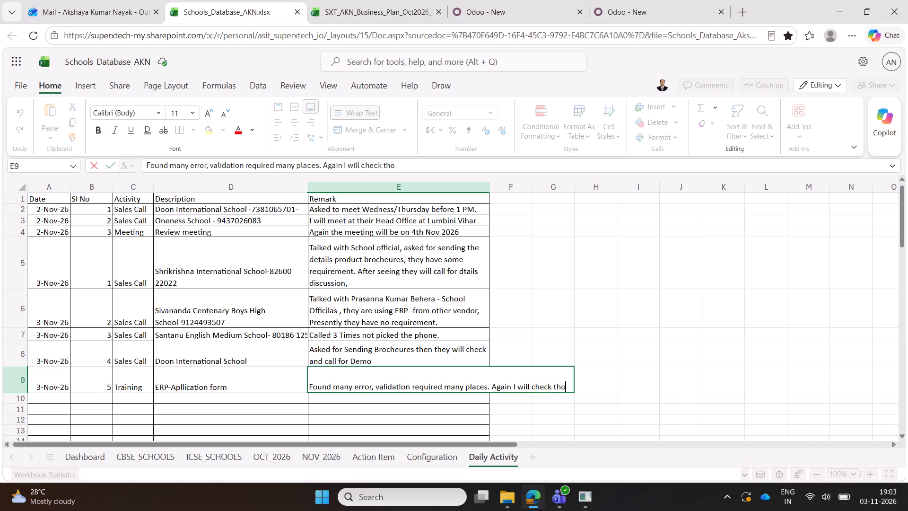
{"action": "type", "text": "rou"}
{"action": "type", "text": "gh"}
{"action": "key", "text": "space"}
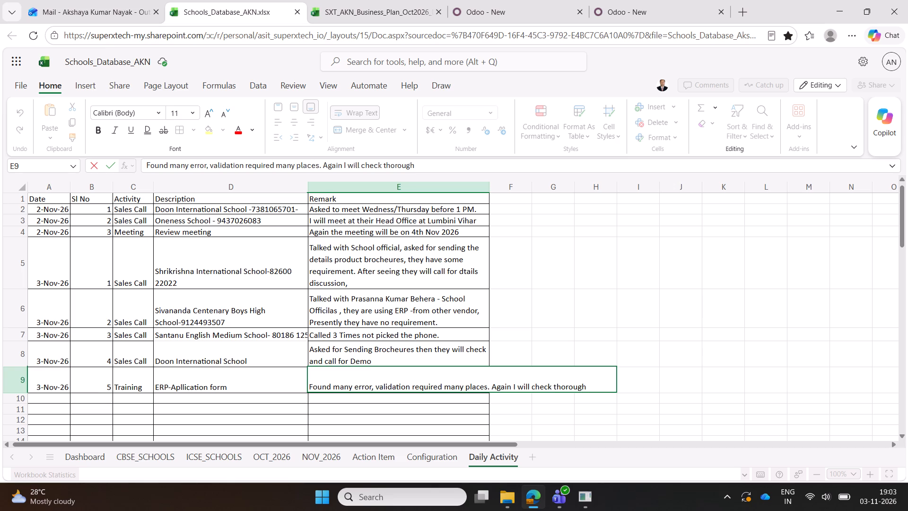
{"action": "left_click", "coordinate": [552, 355]}
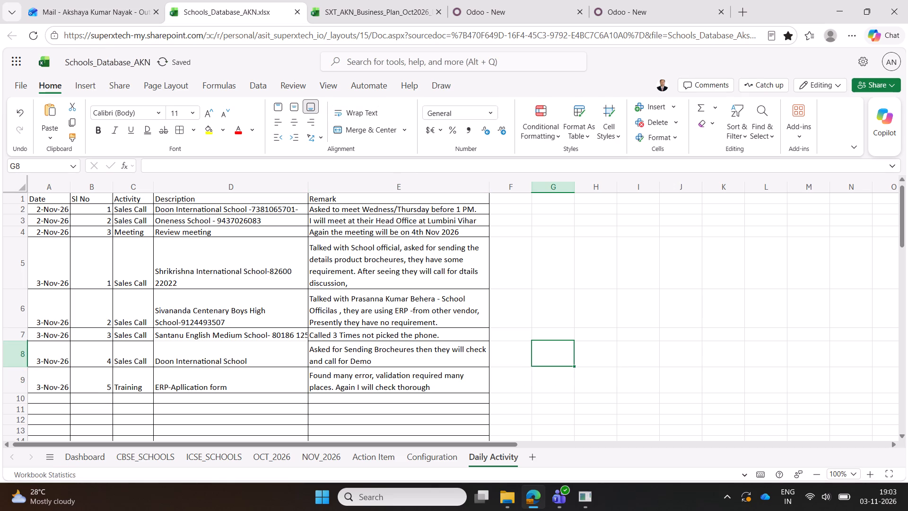
Replace "thorough" with "all tabs" at the end of the Training entry's Remark.
{"action": "triple_click", "coordinate": [437, 389]}
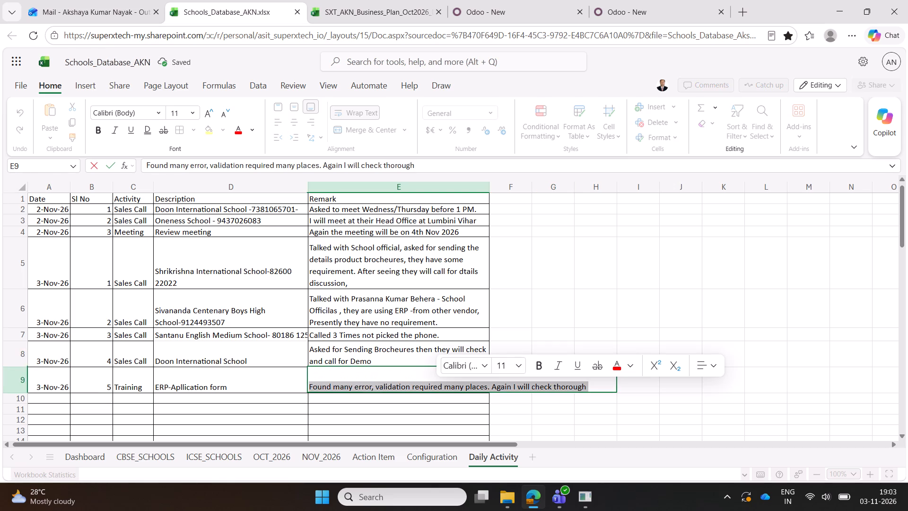
{"action": "left_click", "coordinate": [586, 385]}
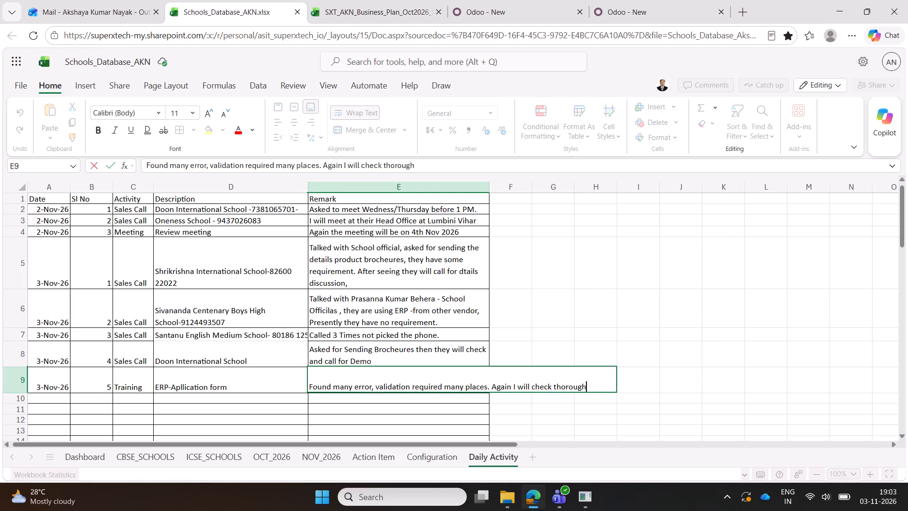
{"action": "key", "text": "BackSpace"}
{"action": "key", "text": "BackSpace"}
{"action": "key", "text": "BackSpace"}
{"action": "key", "text": "BackSpace"}
{"action": "key", "text": "BackSpace"}
{"action": "key", "text": "BackSpace"}
{"action": "key", "text": "BackSpace"}
{"action": "key", "text": "BackSpace"}
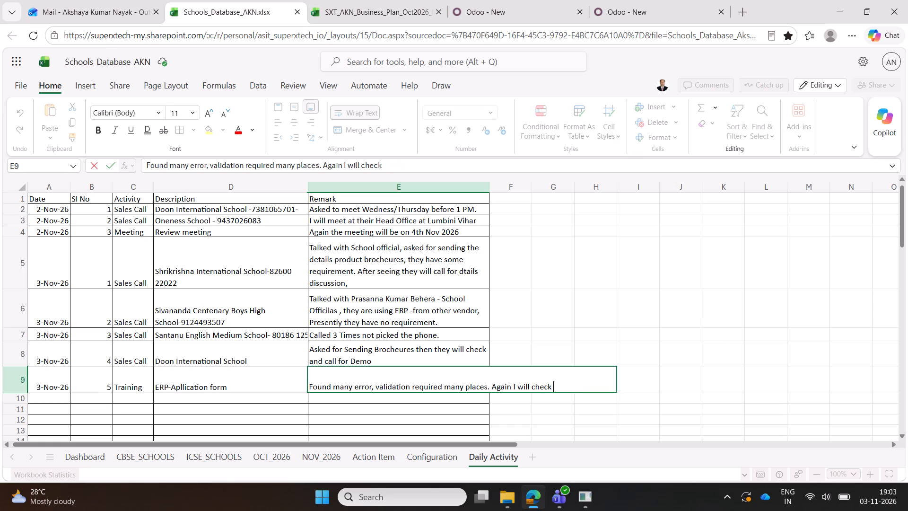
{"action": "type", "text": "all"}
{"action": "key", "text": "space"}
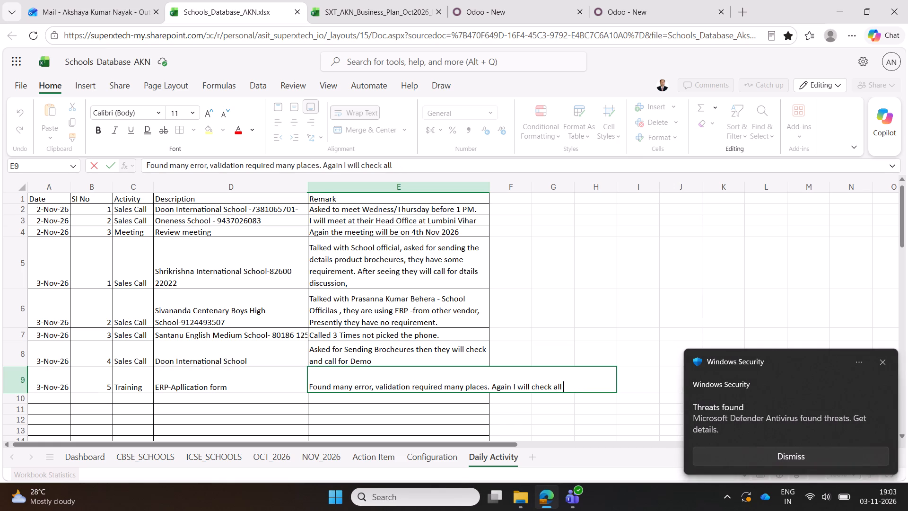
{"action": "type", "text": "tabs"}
End the Remark of the 3-Nov-26 Training entry with a full stop and commit the cell.
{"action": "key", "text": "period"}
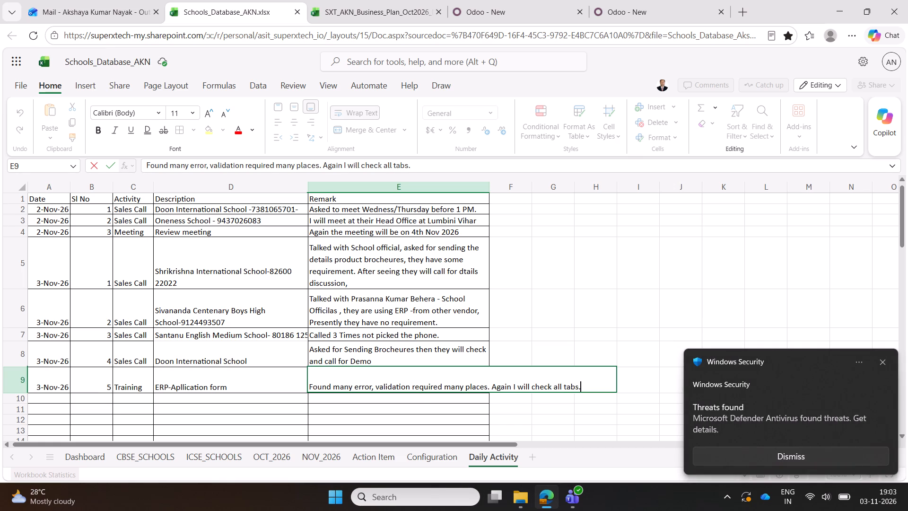
{"action": "left_click", "coordinate": [557, 417]}
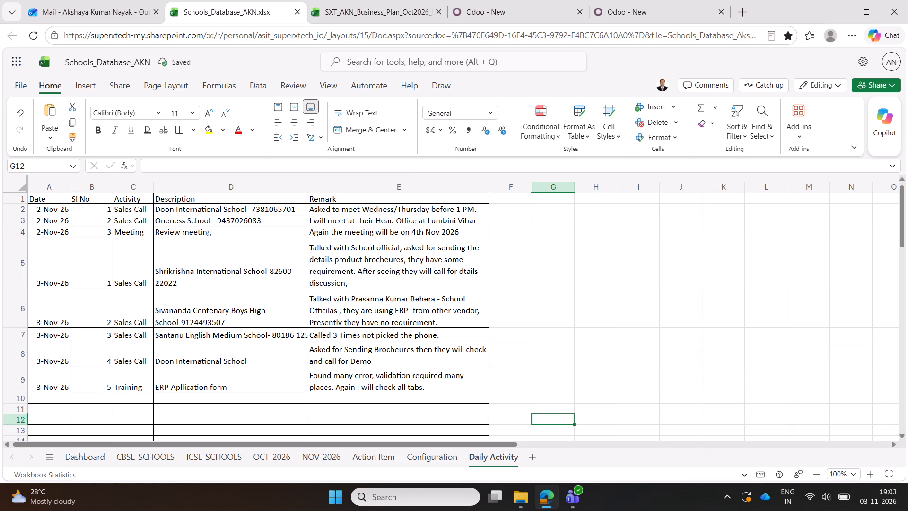
Copy all five 3-Nov-26 rows, Date through Remark, from the Shrikrishna International School entry to the Training entry.
{"action": "left_click", "coordinate": [118, 333]}
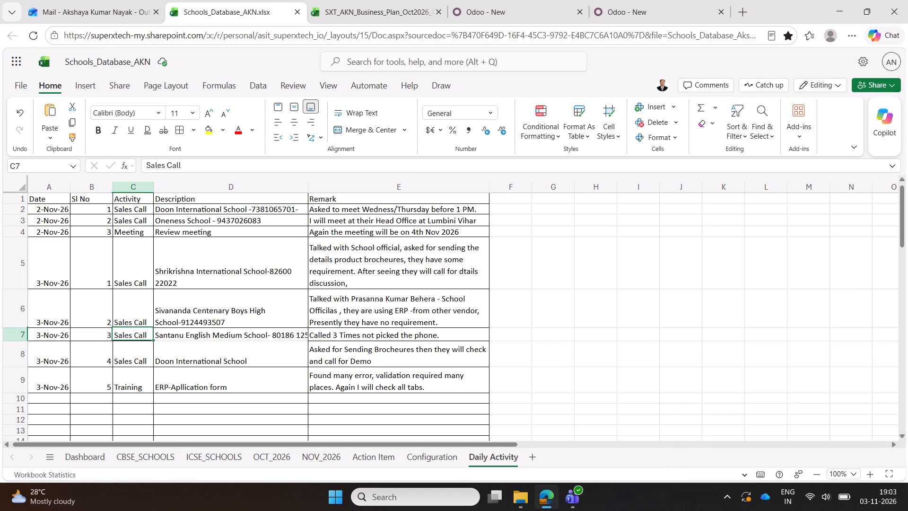
{"action": "key", "text": "Left"}
{"action": "key", "text": "Left"}
{"action": "key", "text": "Left"}
{"action": "key", "text": "Left"}
{"action": "key", "text": "Left"}
{"action": "key", "text": "Left"}
{"action": "key", "text": "Left"}
{"action": "key", "text": "Left"}
{"action": "key", "text": "Left"}
{"action": "key", "text": "Left"}
{"action": "key", "text": "Left"}
{"action": "key", "text": "Left"}
{"action": "key", "text": "Left"}
{"action": "key", "text": "Left"}
{"action": "key", "text": "Left"}
{"action": "key", "text": "Left"}
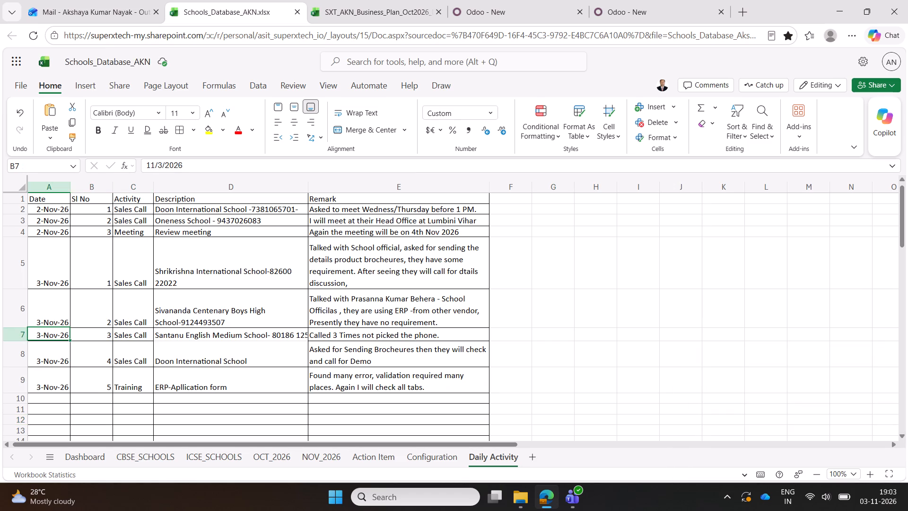
{"action": "left_click_drag", "start_coordinate": [52, 283], "coordinate": [165, 298]}
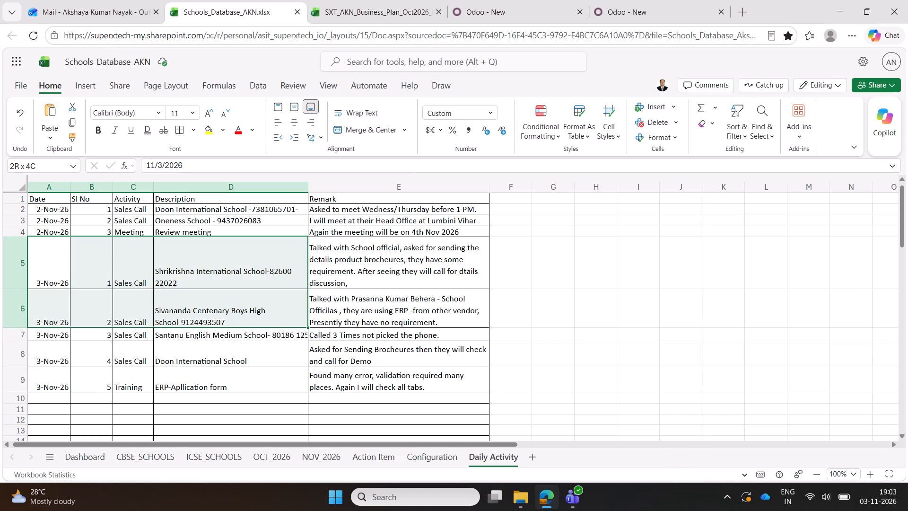
{"action": "left_click_drag", "start_coordinate": [165, 298], "coordinate": [401, 382]}
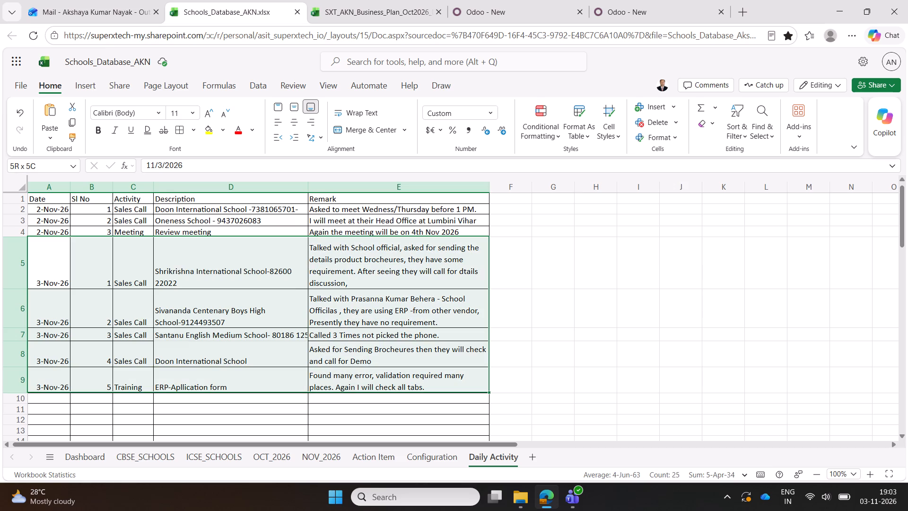
{"action": "left_click_drag", "start_coordinate": [401, 382], "coordinate": [412, 382]}
{"action": "key", "text": "ctrl+c"}
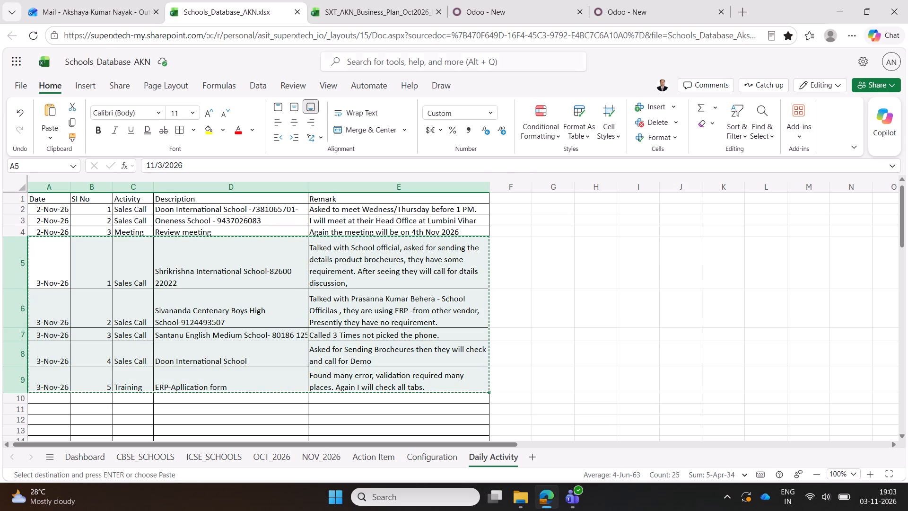
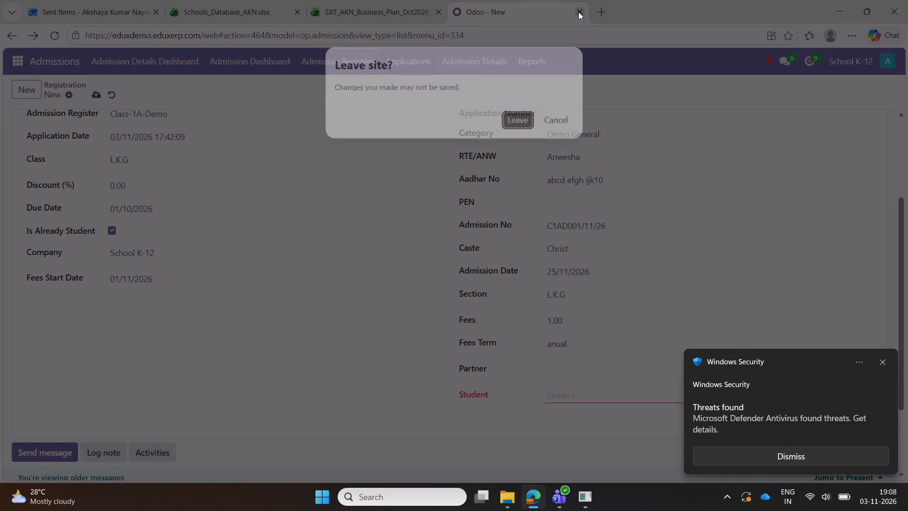
Leave the unsaved Odoo admission registration page, discarding its changes, so that the page closes.
{"action": "left_click", "coordinate": [517, 122]}
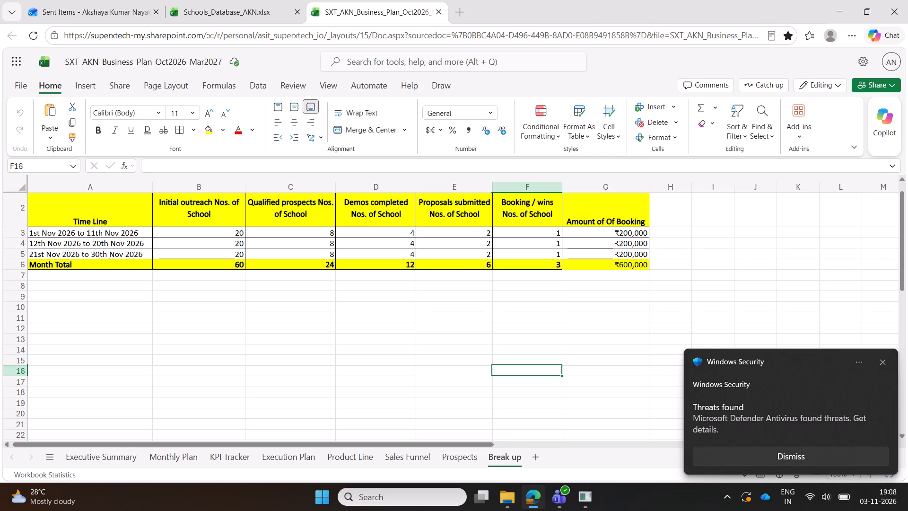
View the Product Line sheet of the SXT_AKN_Business_Plan_Oct2026_Mar2027 workbook and close the workbook.
{"action": "left_click", "coordinate": [374, 456]}
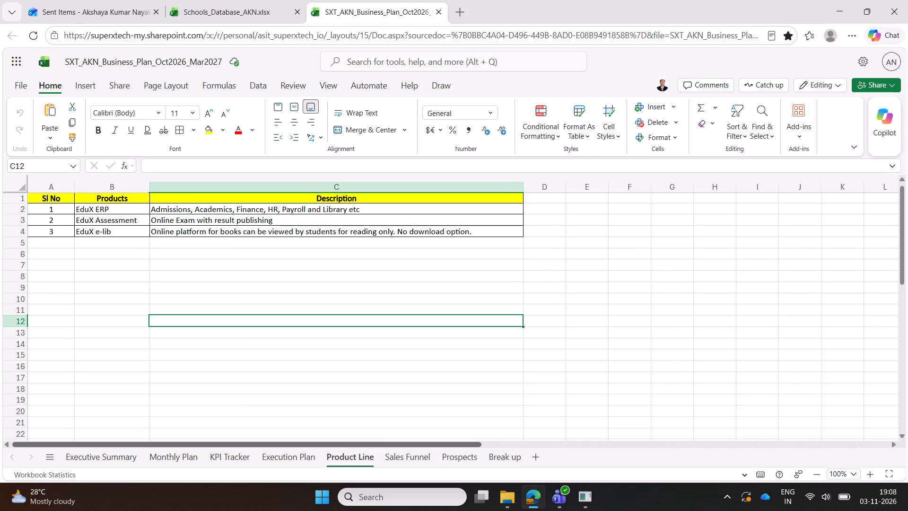
{"action": "left_click", "coordinate": [436, 11]}
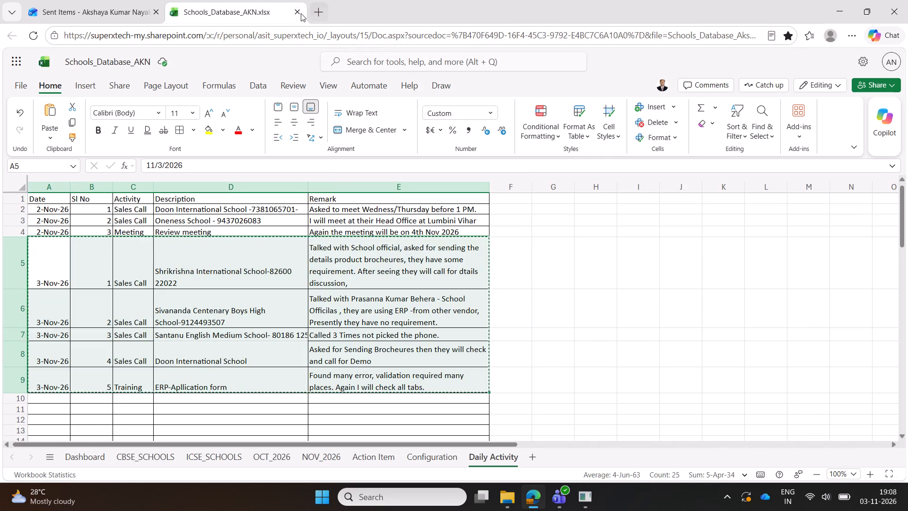
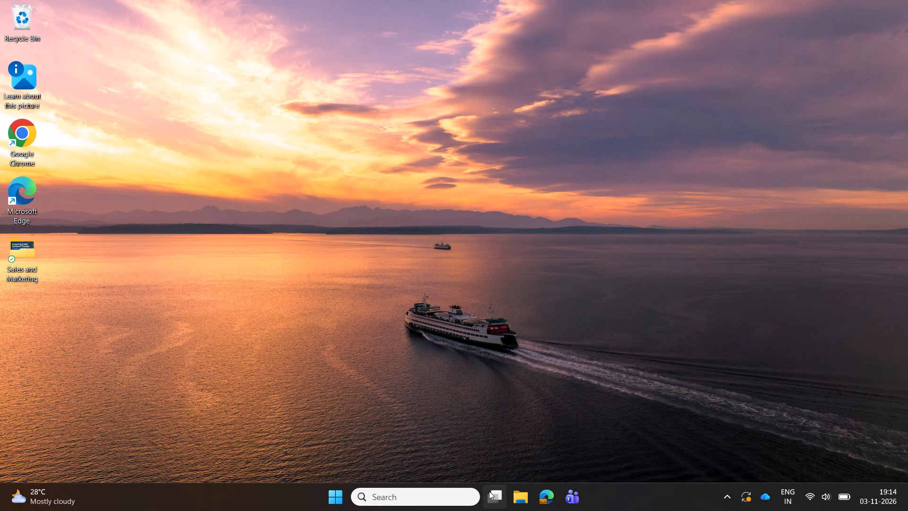
Shut down the computer without installing the pending updates.
{"action": "left_click", "coordinate": [340, 503]}
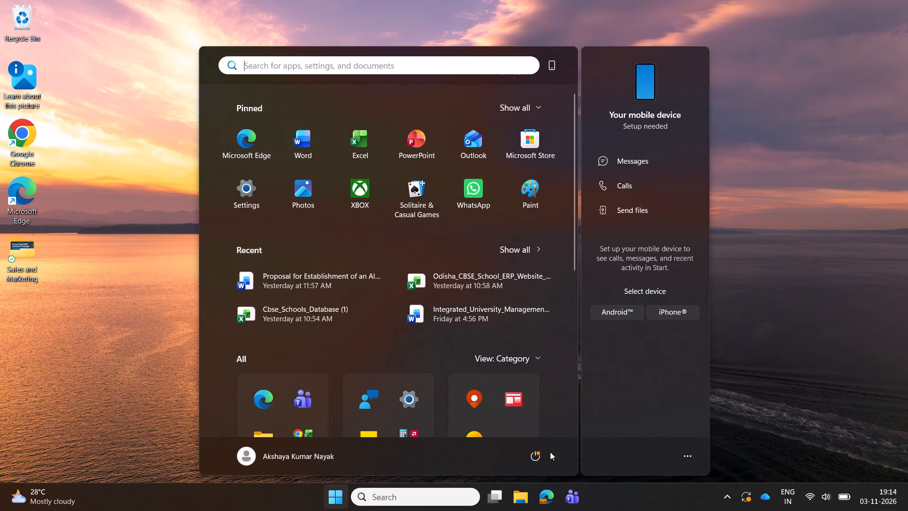
{"action": "left_click", "coordinate": [534, 458]}
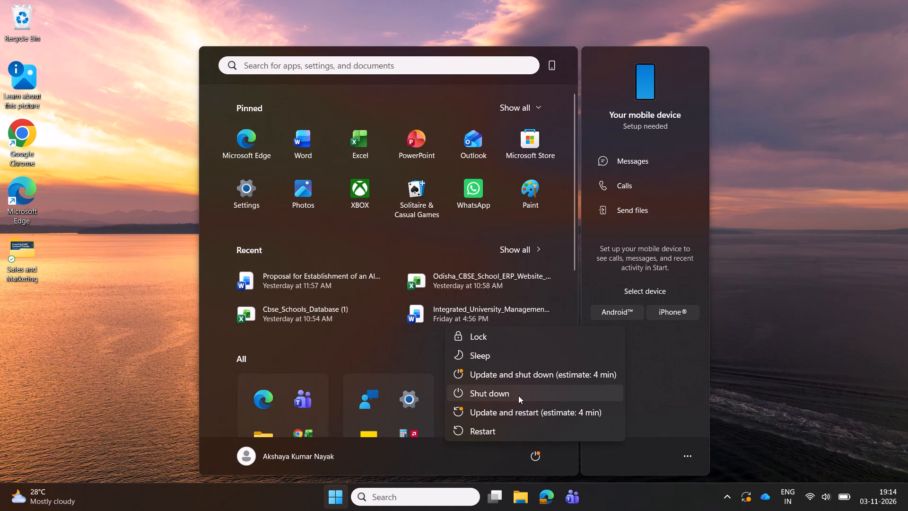
{"action": "left_click", "coordinate": [518, 396]}
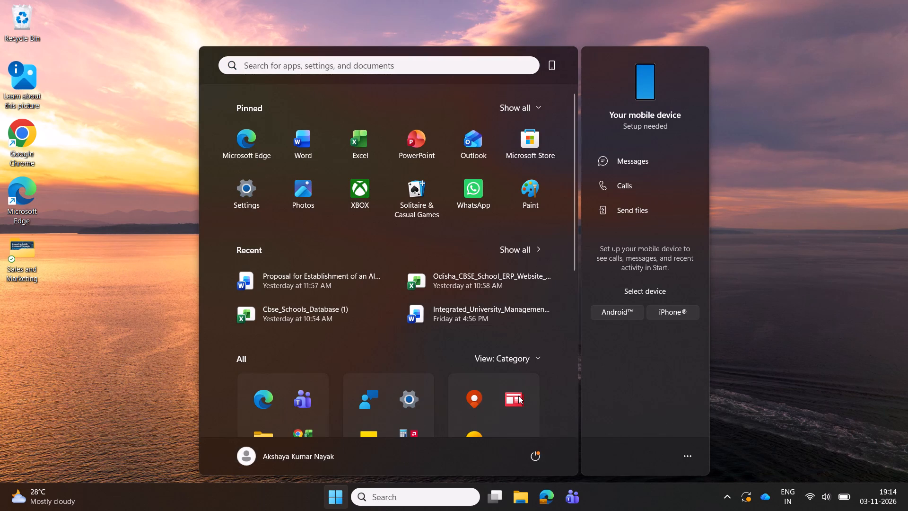